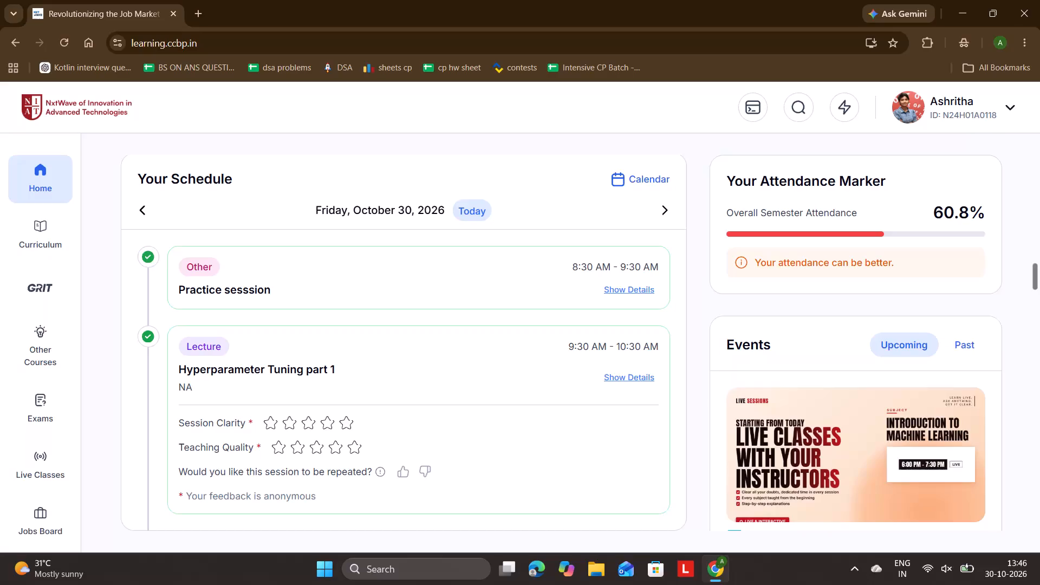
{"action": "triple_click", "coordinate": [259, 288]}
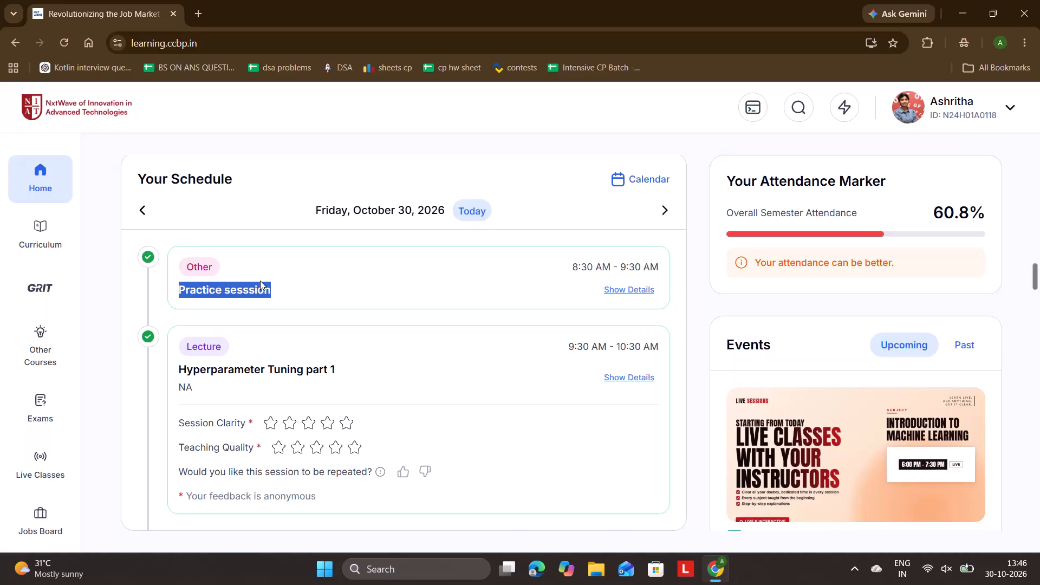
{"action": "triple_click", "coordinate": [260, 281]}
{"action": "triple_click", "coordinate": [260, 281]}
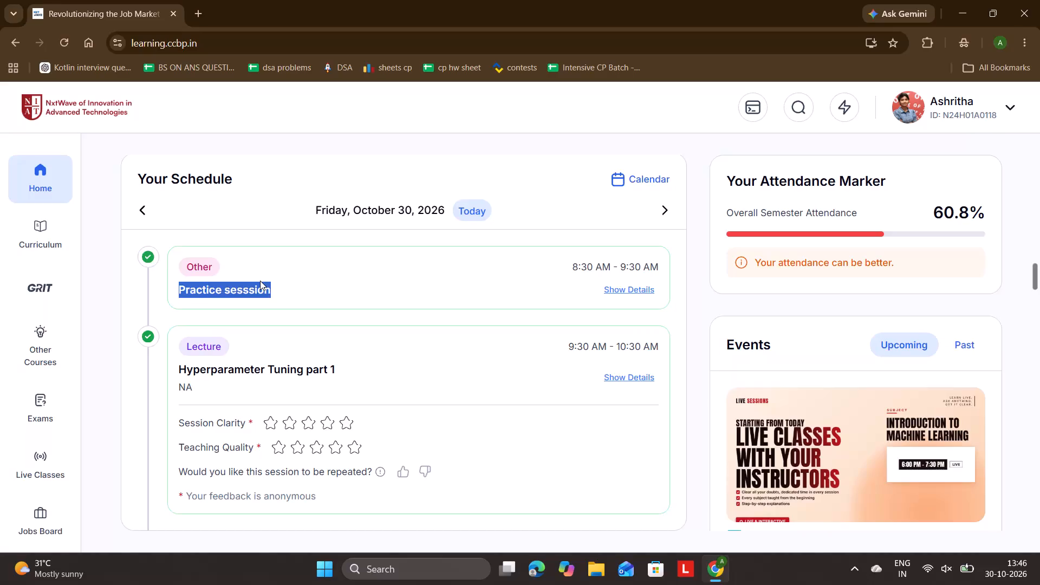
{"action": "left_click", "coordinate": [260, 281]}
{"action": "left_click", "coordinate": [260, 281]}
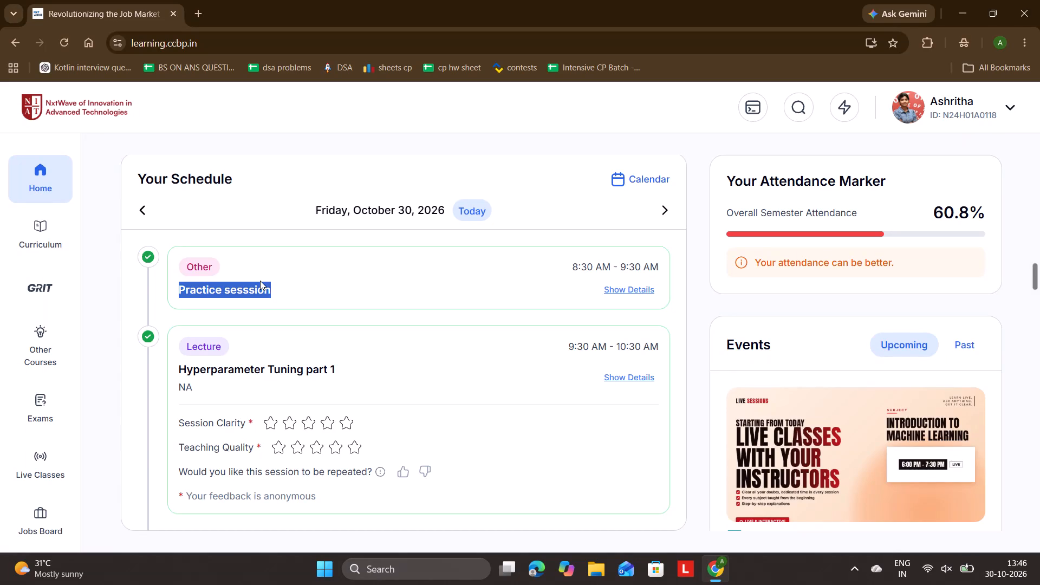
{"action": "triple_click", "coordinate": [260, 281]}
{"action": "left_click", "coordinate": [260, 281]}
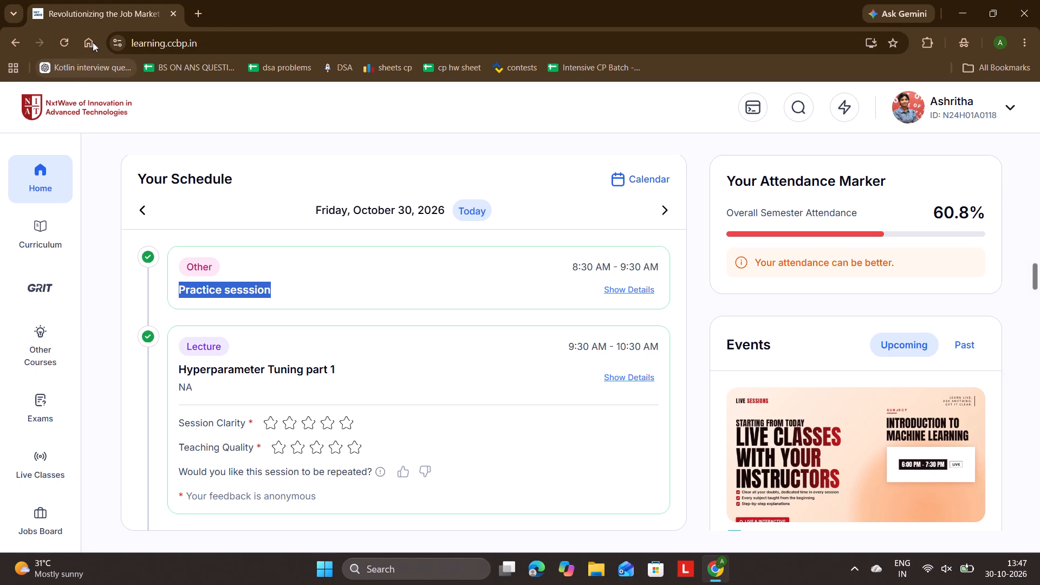
Open the bookmarked Intensive CP Batch homework update sheet in a new tab.
{"action": "left_click", "coordinate": [191, 6]}
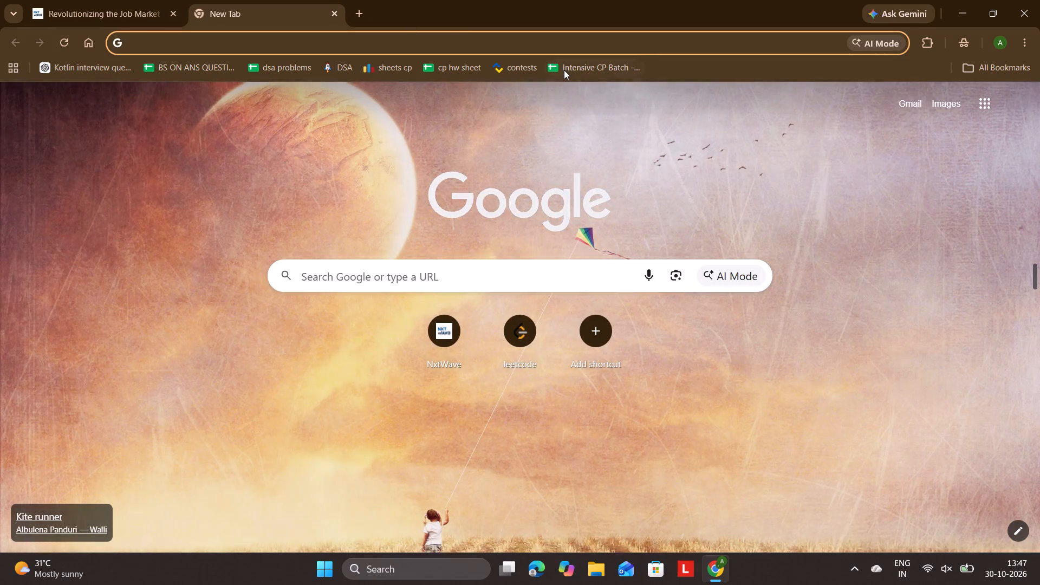
{"action": "left_click", "coordinate": [564, 70]}
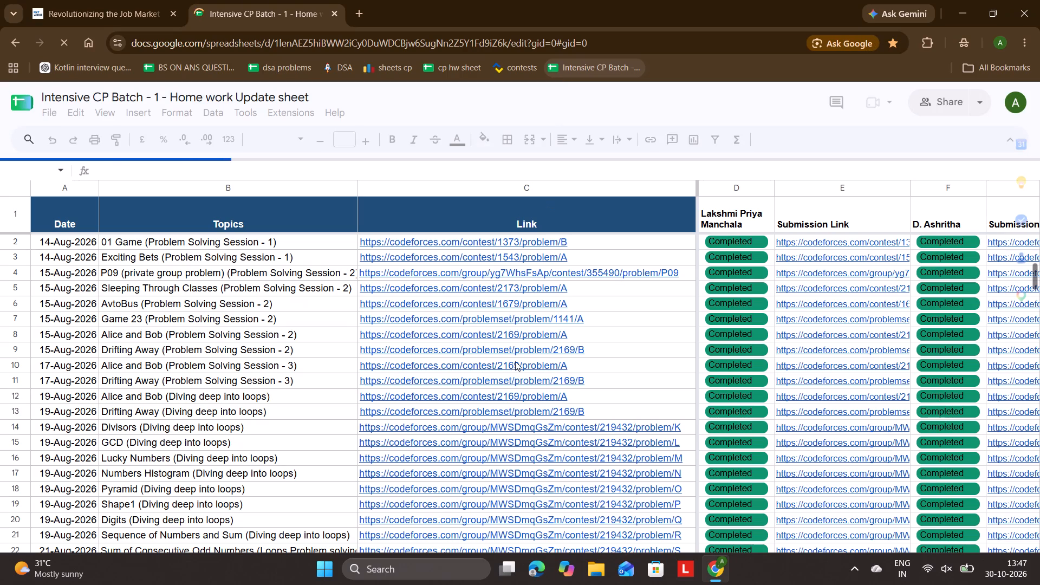
Examine the 19-Oct-2026 Binary Search rows and the submission link entered in cell E182.
{"action": "scroll", "coordinate": [513, 368], "scroll_direction": "down", "scroll_amount": 9}
{"action": "scroll", "coordinate": [513, 368], "scroll_direction": "up", "scroll_amount": 1}
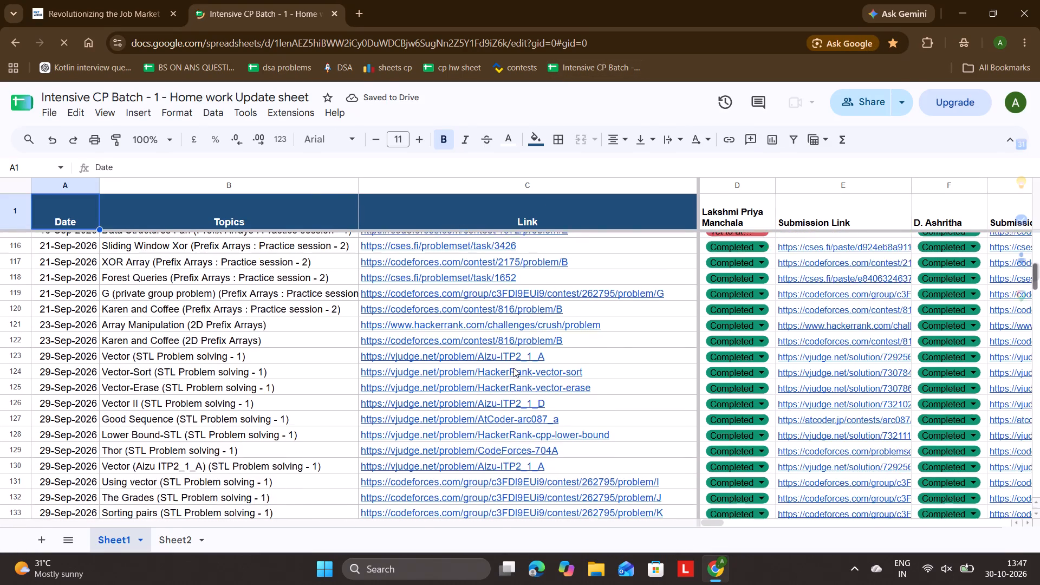
{"action": "scroll", "coordinate": [513, 368], "scroll_direction": "up", "scroll_amount": 1}
{"action": "scroll", "coordinate": [513, 368], "scroll_direction": "down", "scroll_amount": 7}
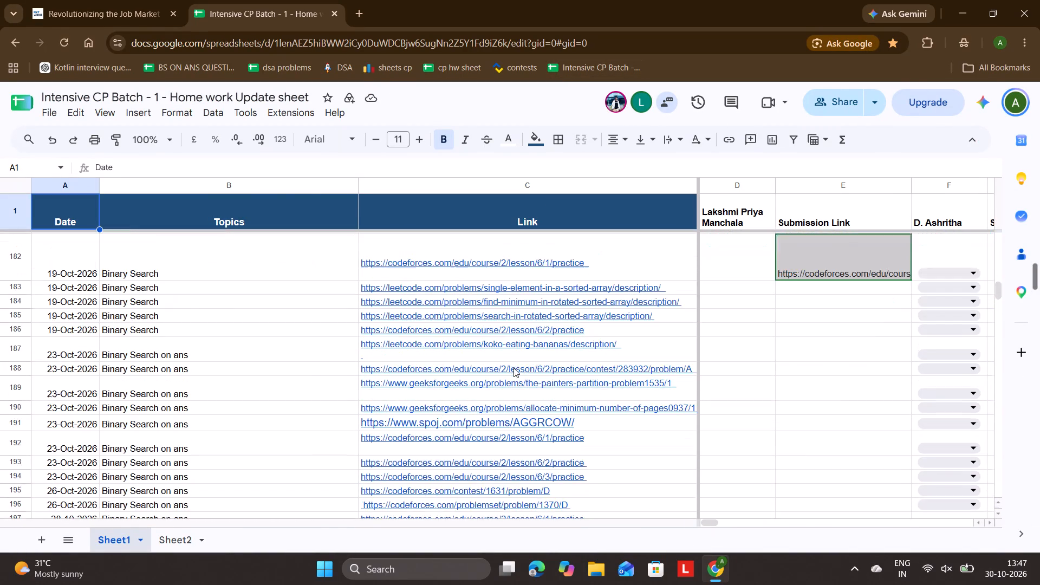
{"action": "scroll", "coordinate": [513, 368], "scroll_direction": "down", "scroll_amount": 4}
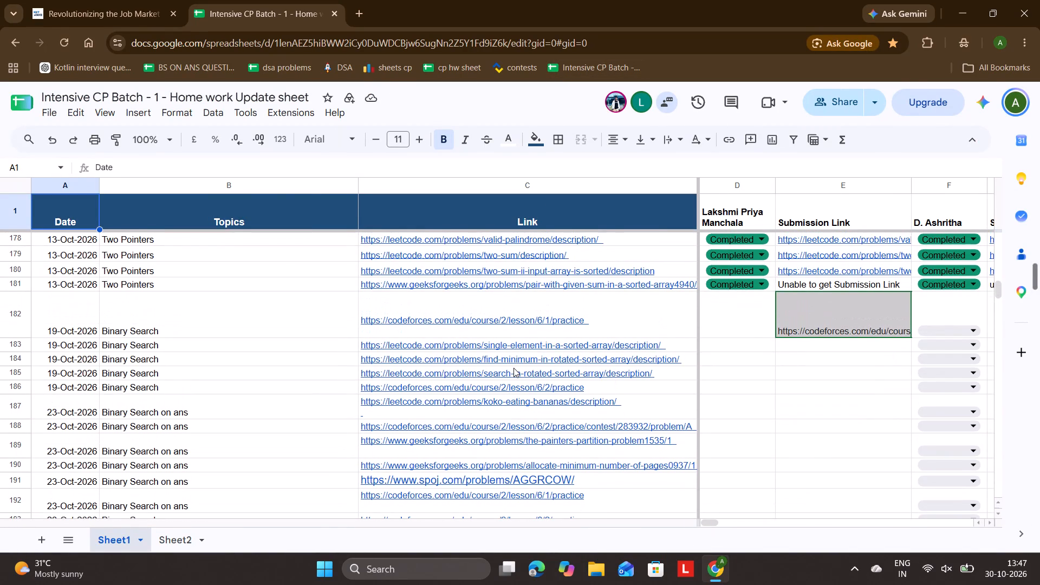
{"action": "scroll", "coordinate": [513, 368], "scroll_direction": "down", "scroll_amount": 1}
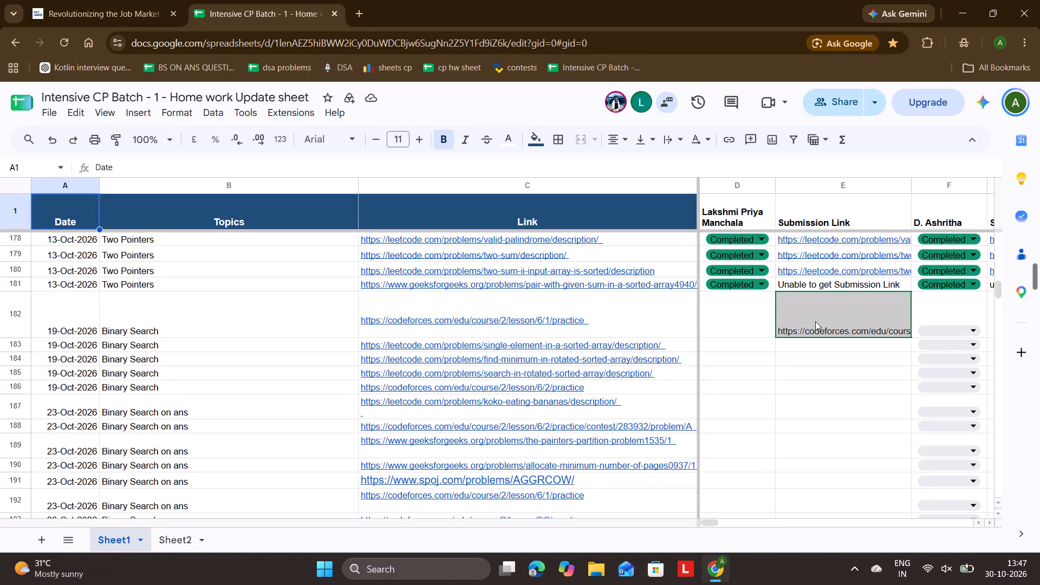
{"action": "left_click", "coordinate": [817, 321]}
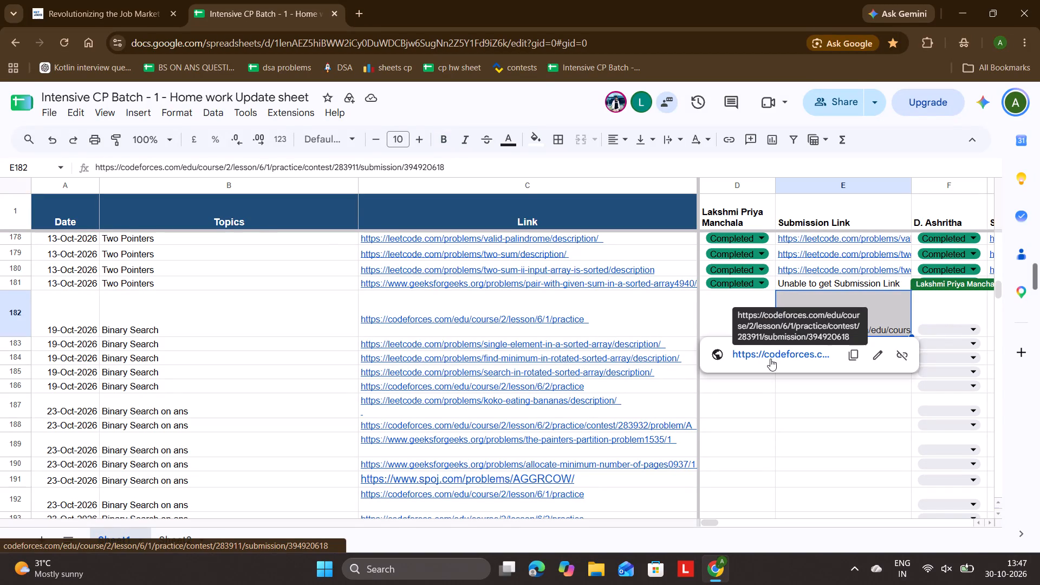
Set the status in cell F182, for the 19-Oct-2026 Binary Search lesson 6/1 practice, to Completed.
{"action": "left_click", "coordinate": [957, 311]}
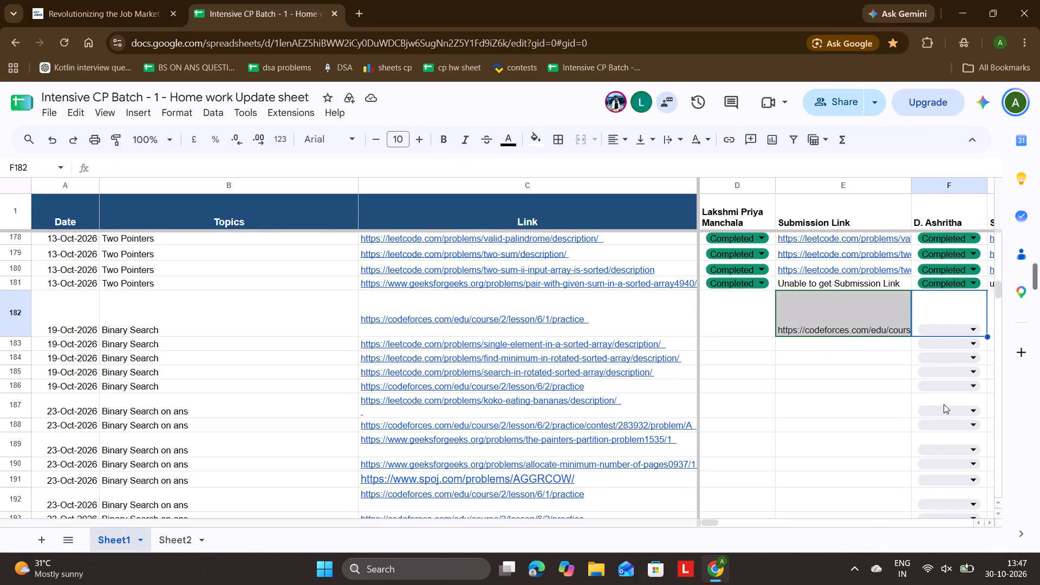
{"action": "scroll", "coordinate": [893, 313], "scroll_direction": "right", "scroll_amount": 1}
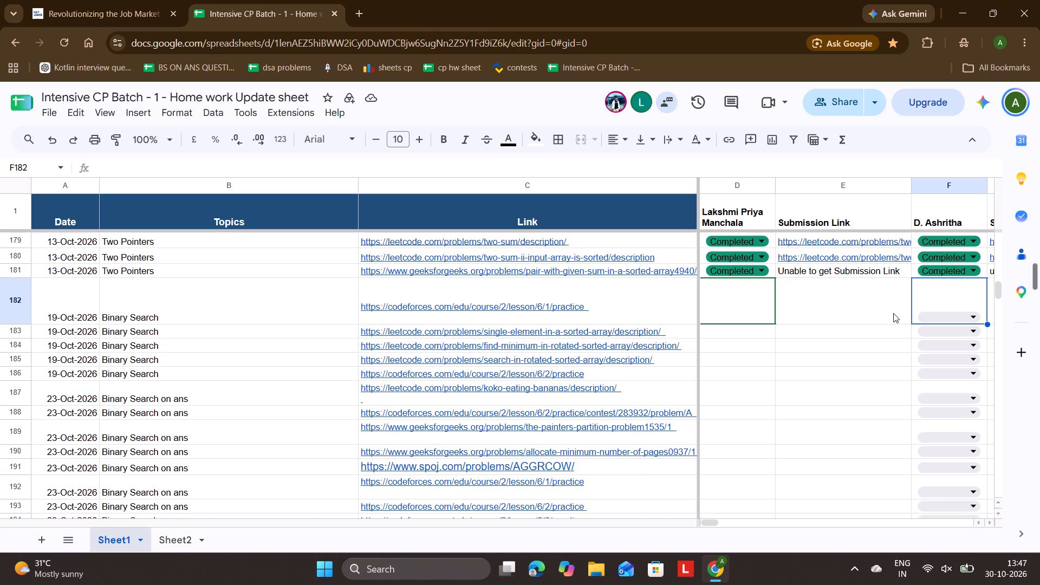
{"action": "scroll", "coordinate": [893, 313], "scroll_direction": "right", "scroll_amount": 2}
{"action": "scroll", "coordinate": [821, 349], "scroll_direction": "right", "scroll_amount": 2}
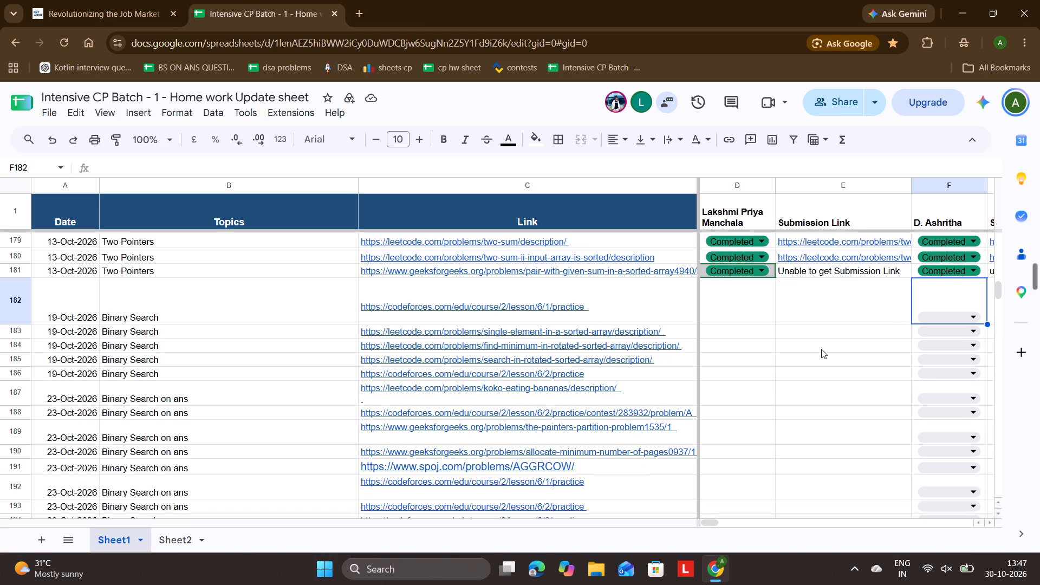
{"action": "scroll", "coordinate": [935, 326], "scroll_direction": "left", "scroll_amount": 1}
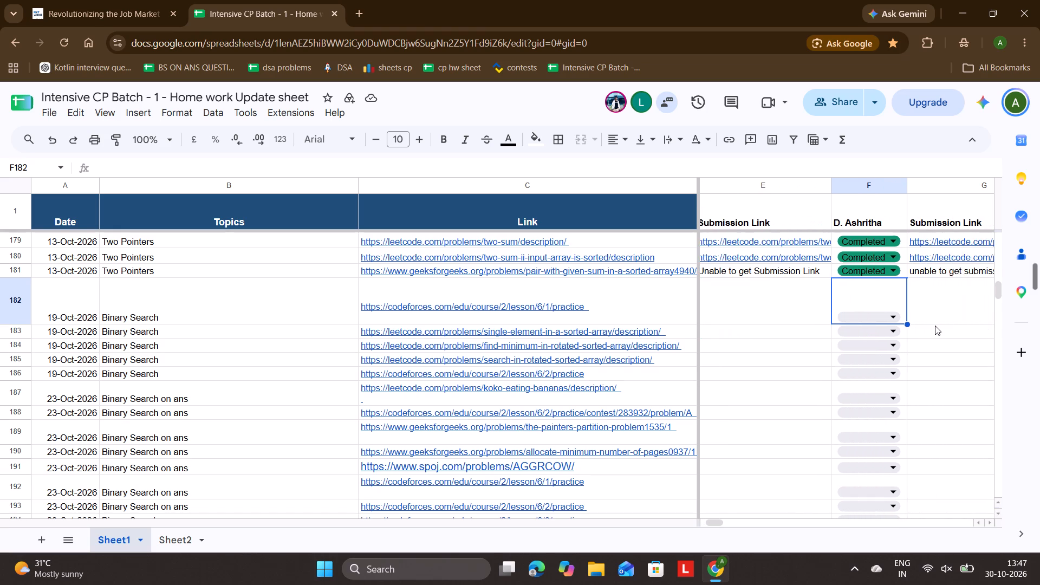
{"action": "scroll", "coordinate": [935, 326], "scroll_direction": "left", "scroll_amount": 2}
{"action": "left_click", "coordinate": [539, 319]}
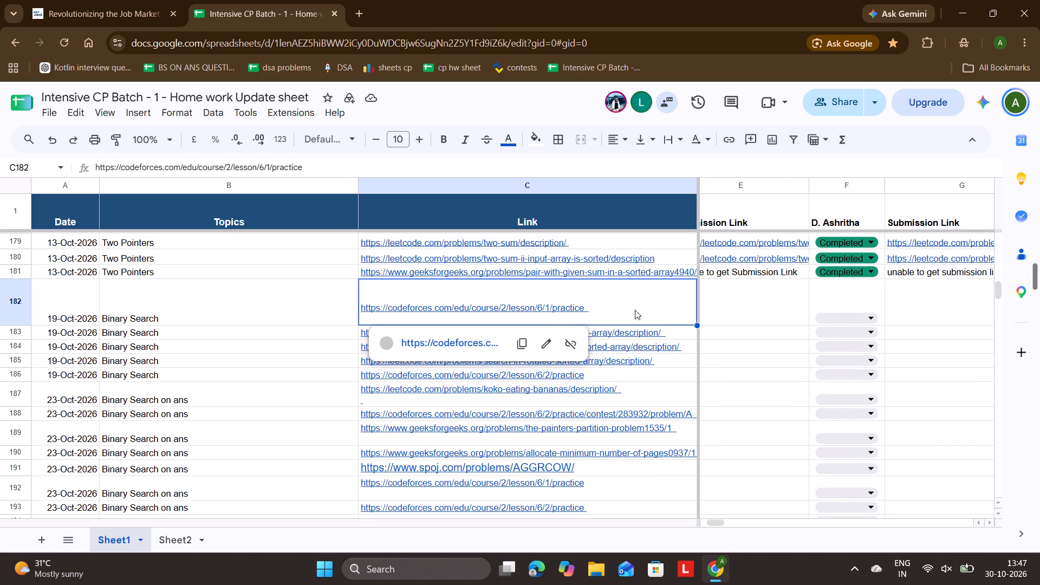
{"action": "left_click", "coordinate": [841, 320]}
{"action": "left_click", "coordinate": [848, 334]}
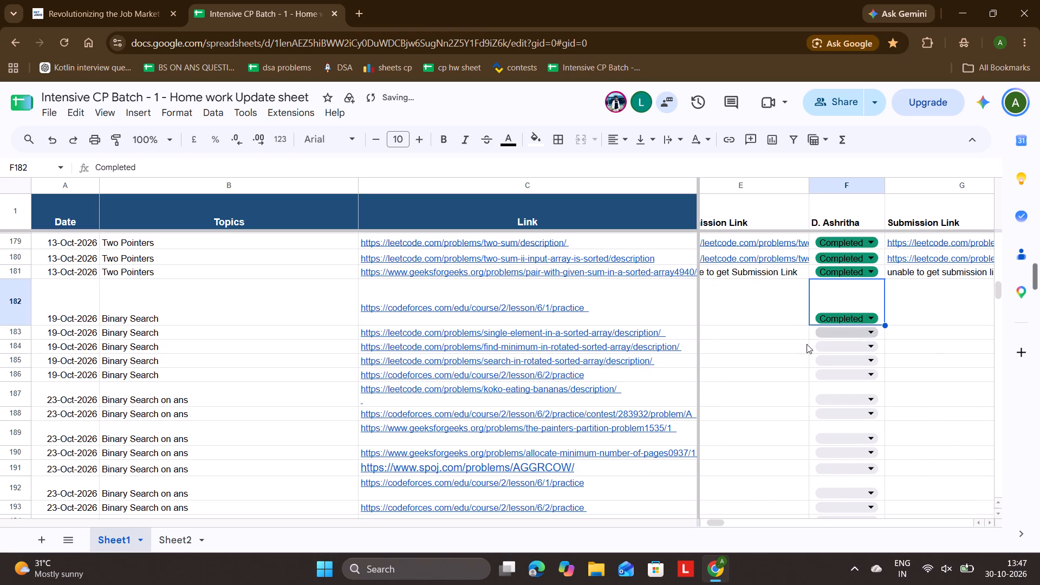
Open the Codeforces practice link from row 182 and show the submissions list for Step 1.
{"action": "left_click", "coordinate": [517, 313]}
{"action": "left_click", "coordinate": [446, 348]}
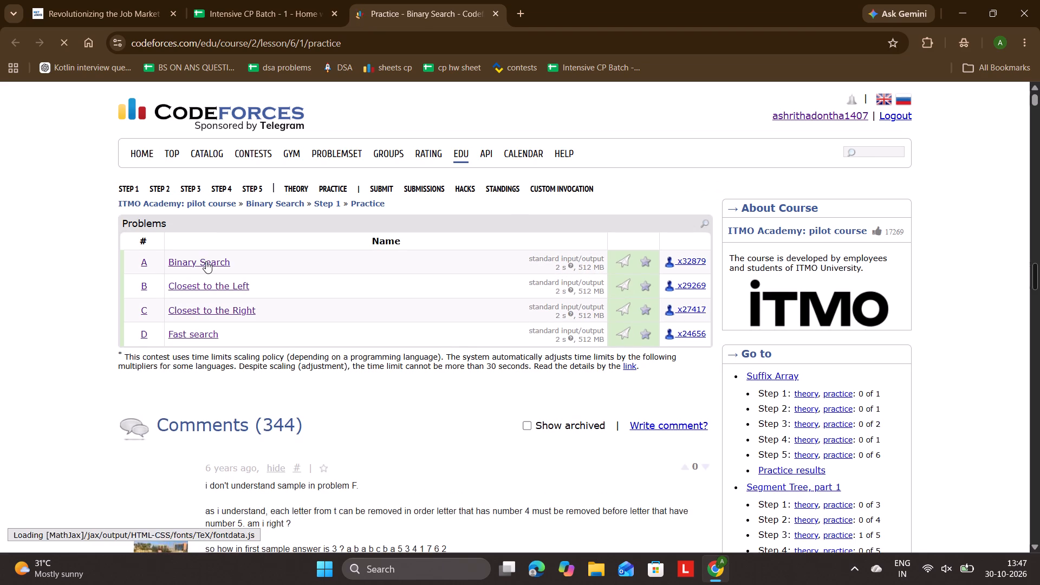
{"action": "left_click", "coordinate": [209, 263]}
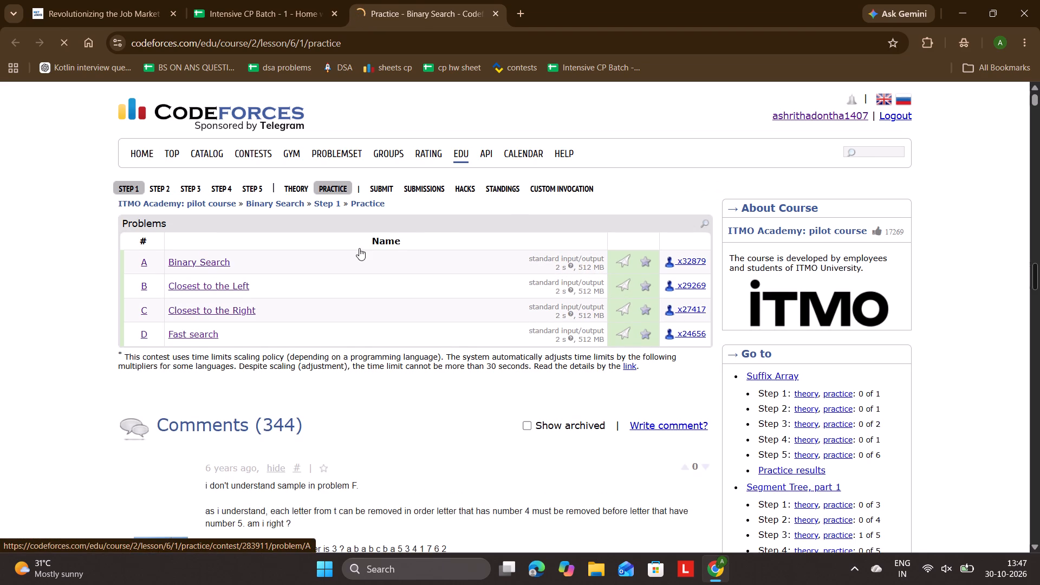
{"action": "left_click", "coordinate": [433, 188]}
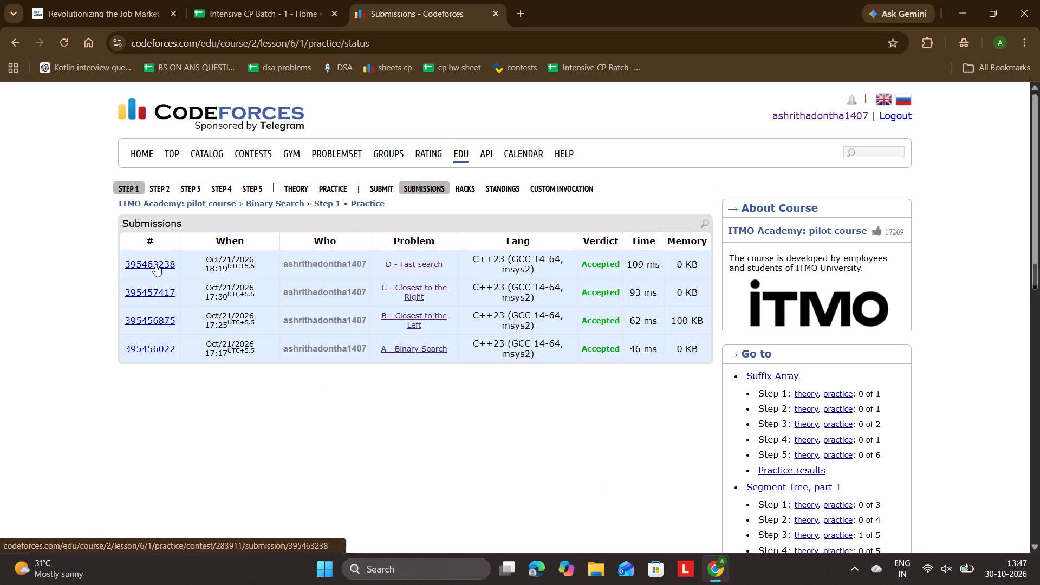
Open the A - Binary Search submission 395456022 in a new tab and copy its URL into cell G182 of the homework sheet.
{"action": "right_click", "coordinate": [161, 348]}
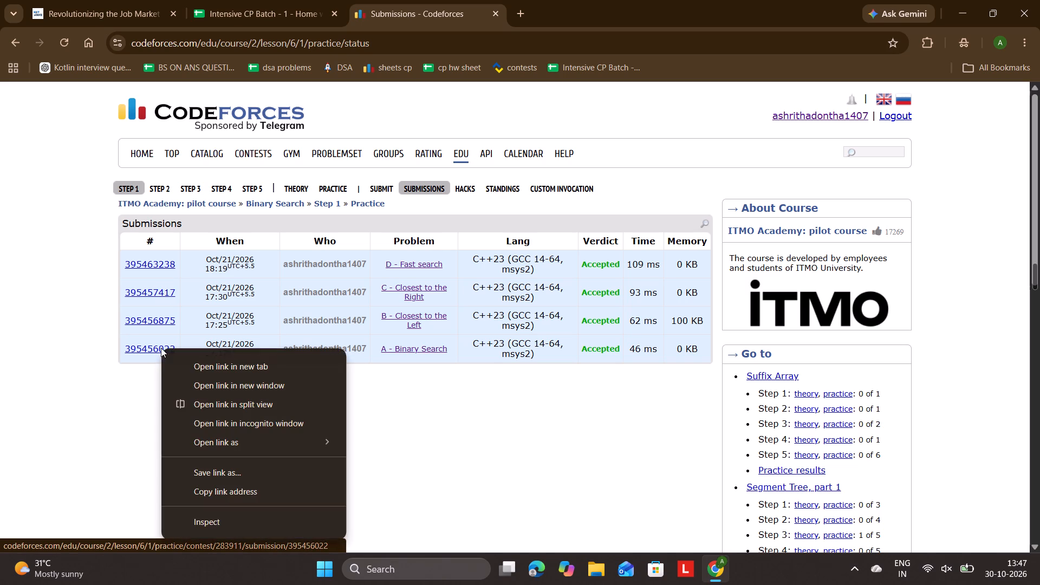
{"action": "left_click", "coordinate": [190, 365]}
{"action": "left_click", "coordinate": [534, 0]}
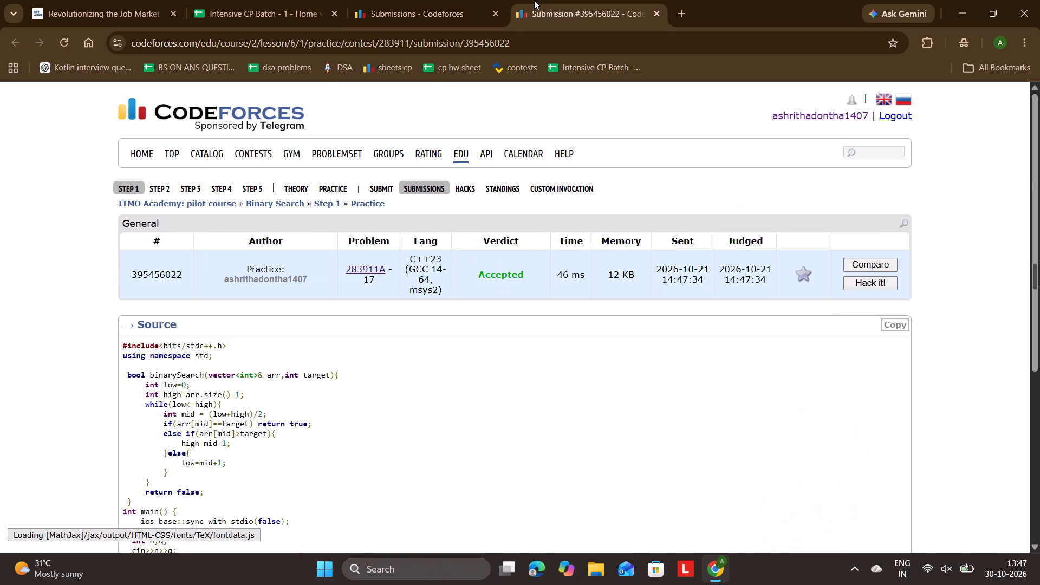
{"action": "triple_click", "coordinate": [274, 43]}
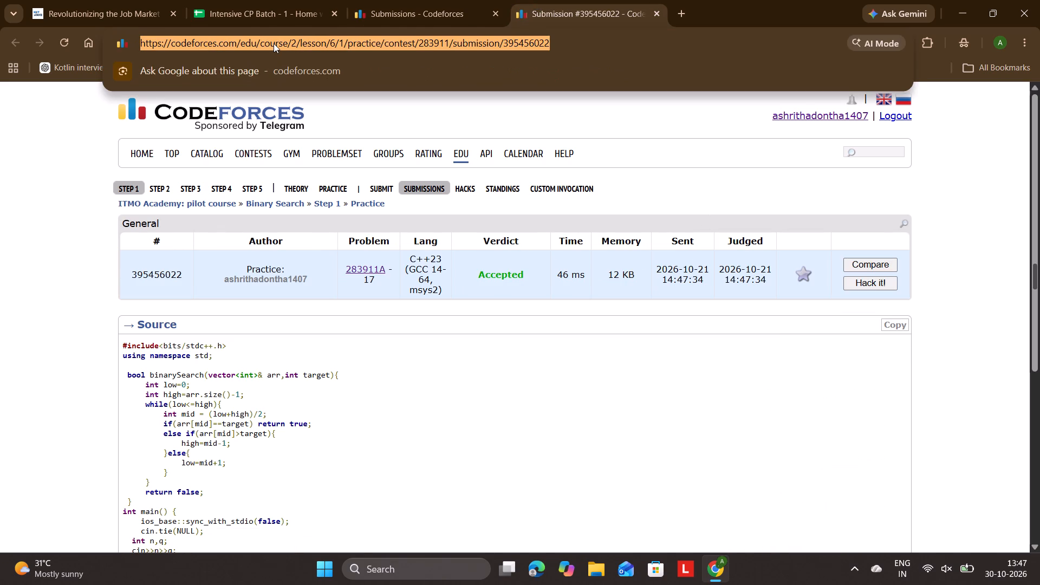
{"action": "key", "text": "ctrl+c"}
{"action": "left_click", "coordinate": [223, 0]}
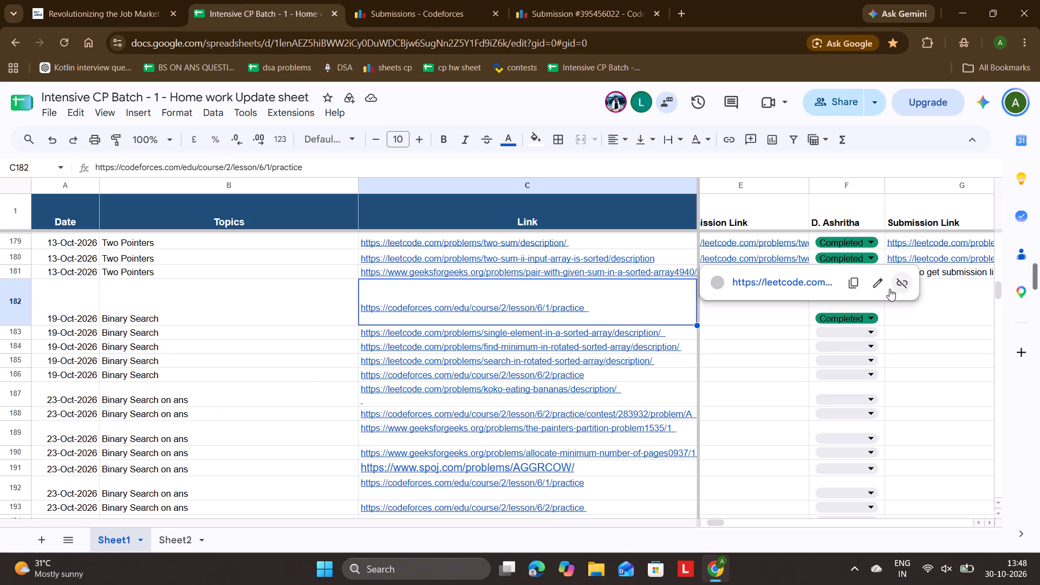
{"action": "left_click", "coordinate": [921, 305]}
{"action": "key", "text": "ctrl+v"}
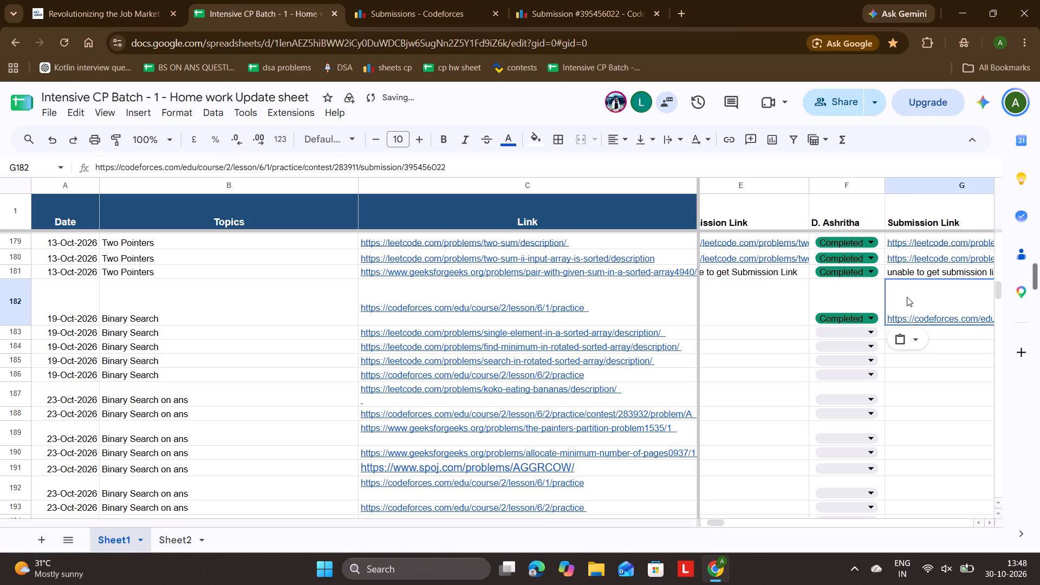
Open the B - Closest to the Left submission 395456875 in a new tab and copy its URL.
{"action": "left_click", "coordinate": [572, 0]}
{"action": "left_click", "coordinate": [406, 0]}
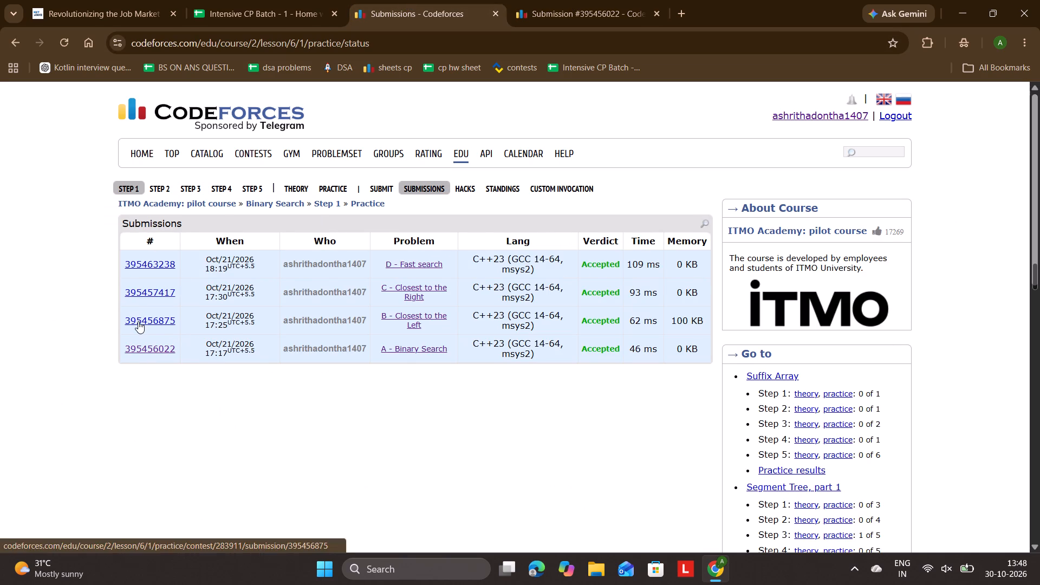
{"action": "right_click", "coordinate": [138, 321]}
{"action": "left_click", "coordinate": [172, 337]}
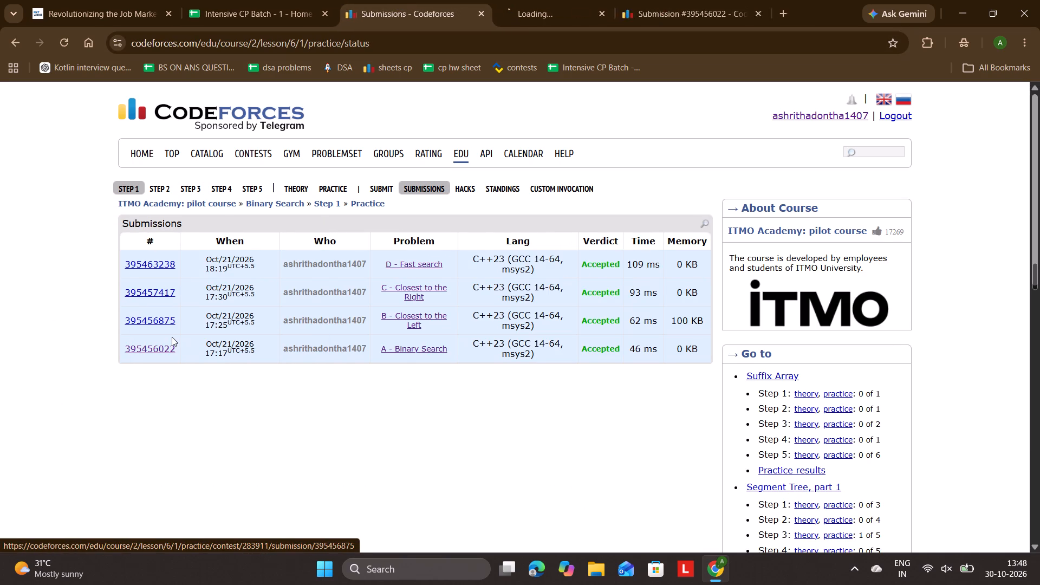
{"action": "left_click", "coordinate": [486, 0]}
{"action": "left_click", "coordinate": [531, 0]}
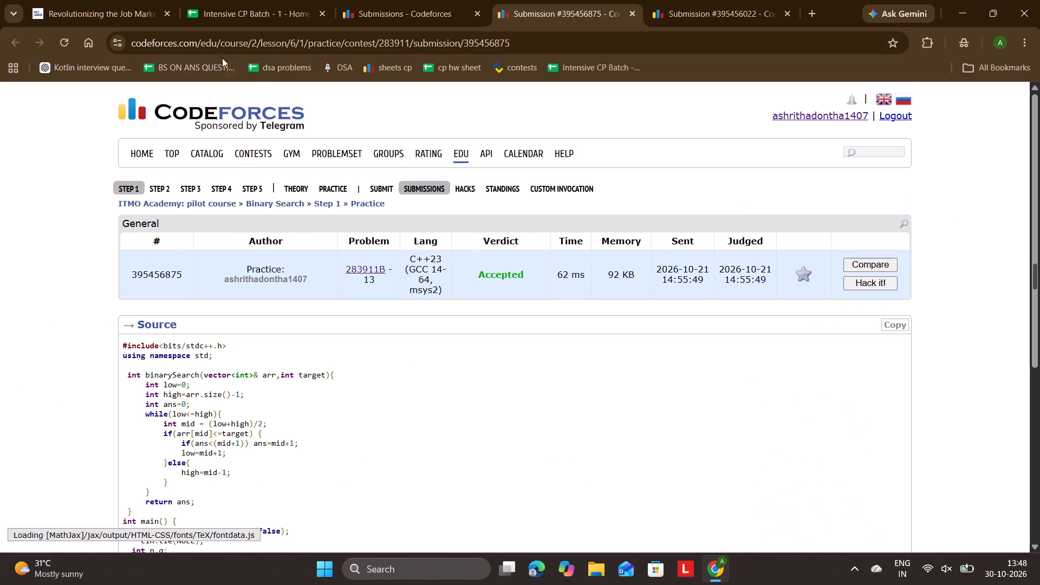
{"action": "triple_click", "coordinate": [218, 49]}
{"action": "triple_click", "coordinate": [198, 44]}
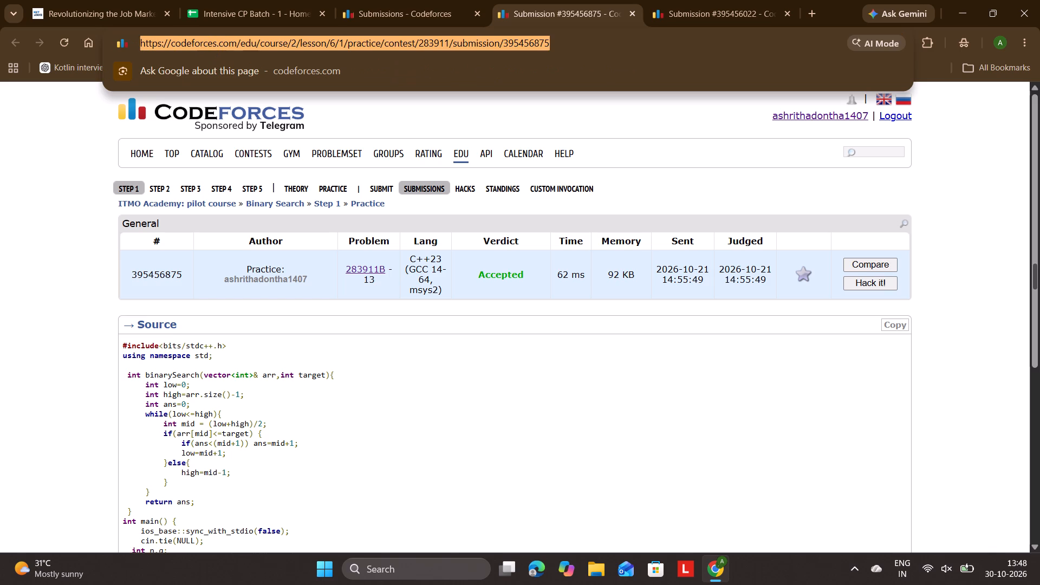
{"action": "key", "text": "ctrl+c"}
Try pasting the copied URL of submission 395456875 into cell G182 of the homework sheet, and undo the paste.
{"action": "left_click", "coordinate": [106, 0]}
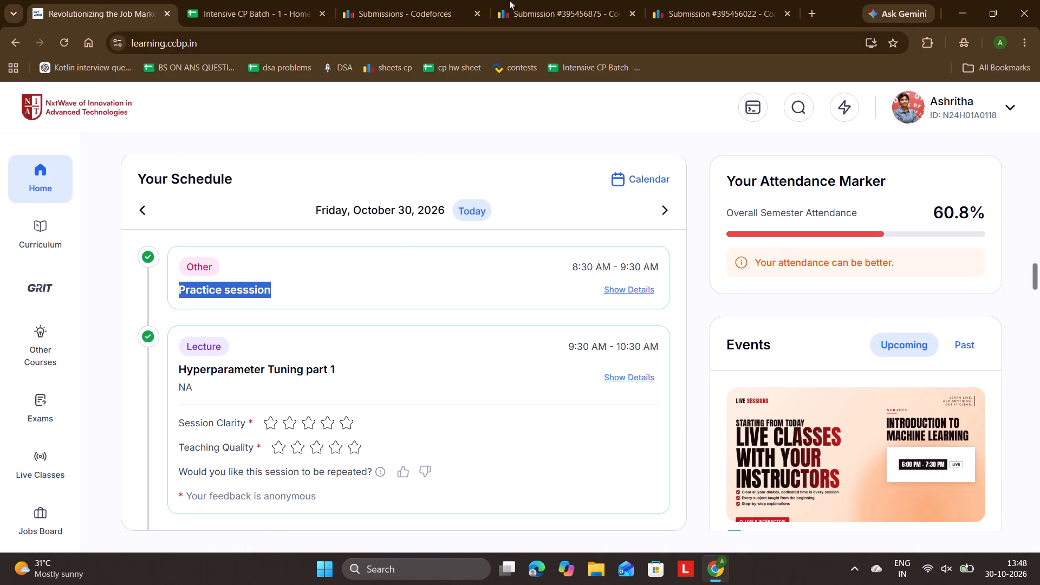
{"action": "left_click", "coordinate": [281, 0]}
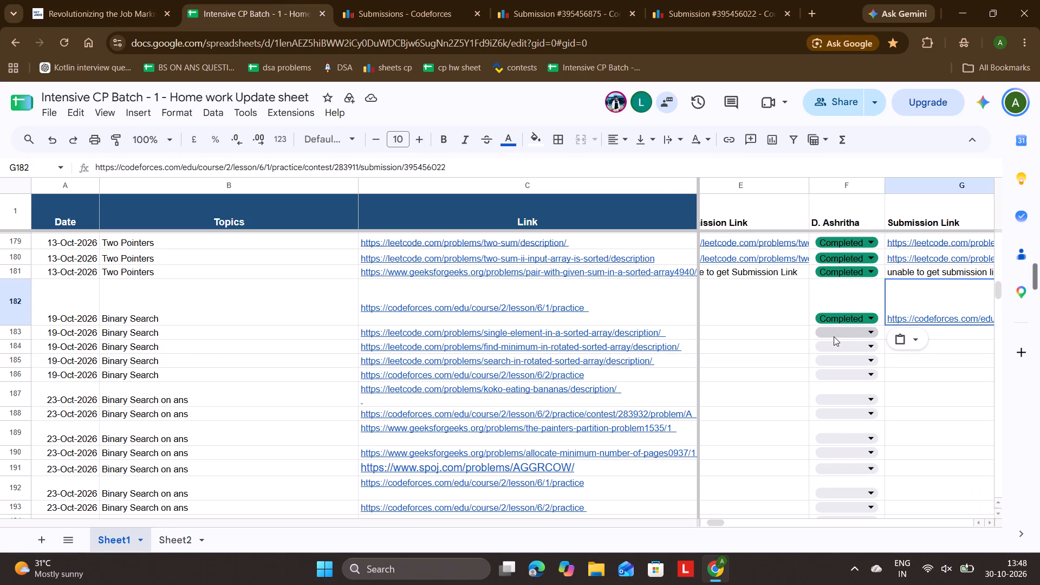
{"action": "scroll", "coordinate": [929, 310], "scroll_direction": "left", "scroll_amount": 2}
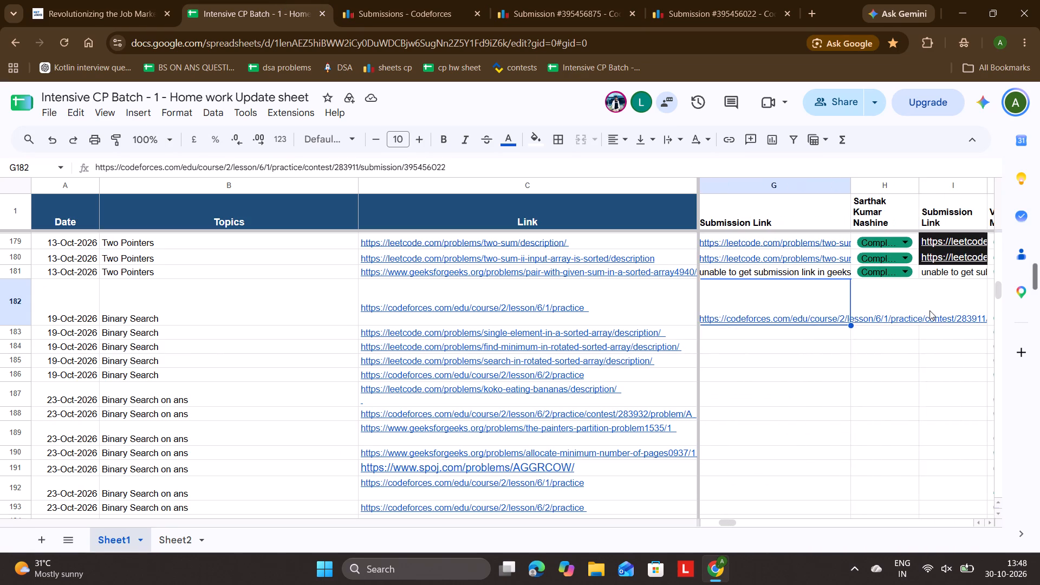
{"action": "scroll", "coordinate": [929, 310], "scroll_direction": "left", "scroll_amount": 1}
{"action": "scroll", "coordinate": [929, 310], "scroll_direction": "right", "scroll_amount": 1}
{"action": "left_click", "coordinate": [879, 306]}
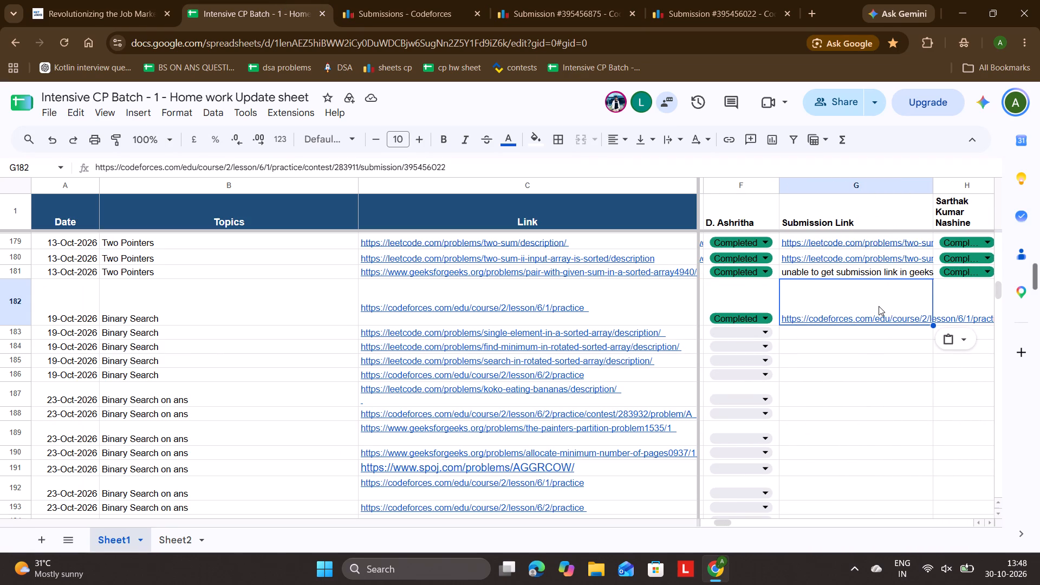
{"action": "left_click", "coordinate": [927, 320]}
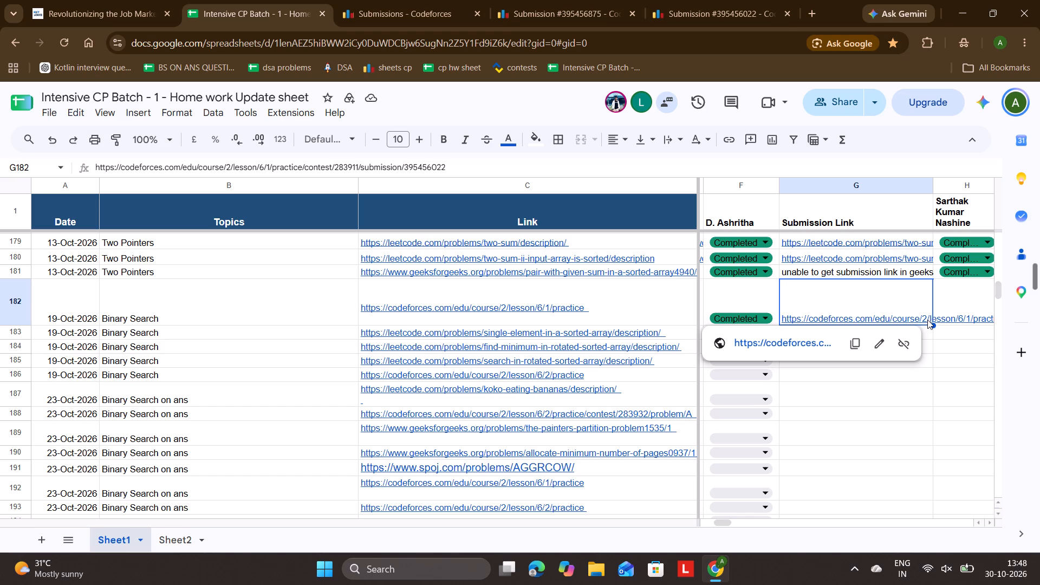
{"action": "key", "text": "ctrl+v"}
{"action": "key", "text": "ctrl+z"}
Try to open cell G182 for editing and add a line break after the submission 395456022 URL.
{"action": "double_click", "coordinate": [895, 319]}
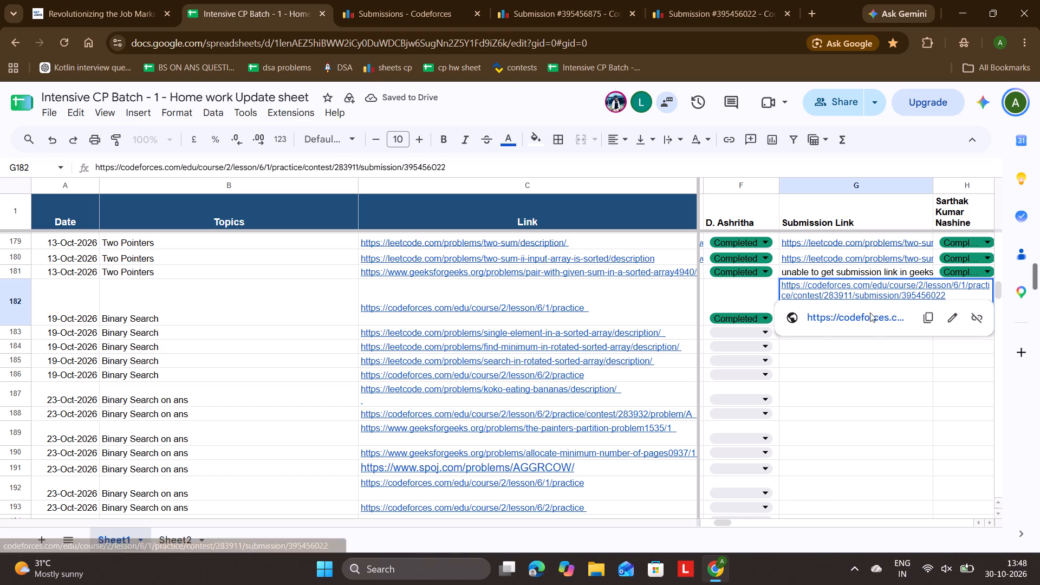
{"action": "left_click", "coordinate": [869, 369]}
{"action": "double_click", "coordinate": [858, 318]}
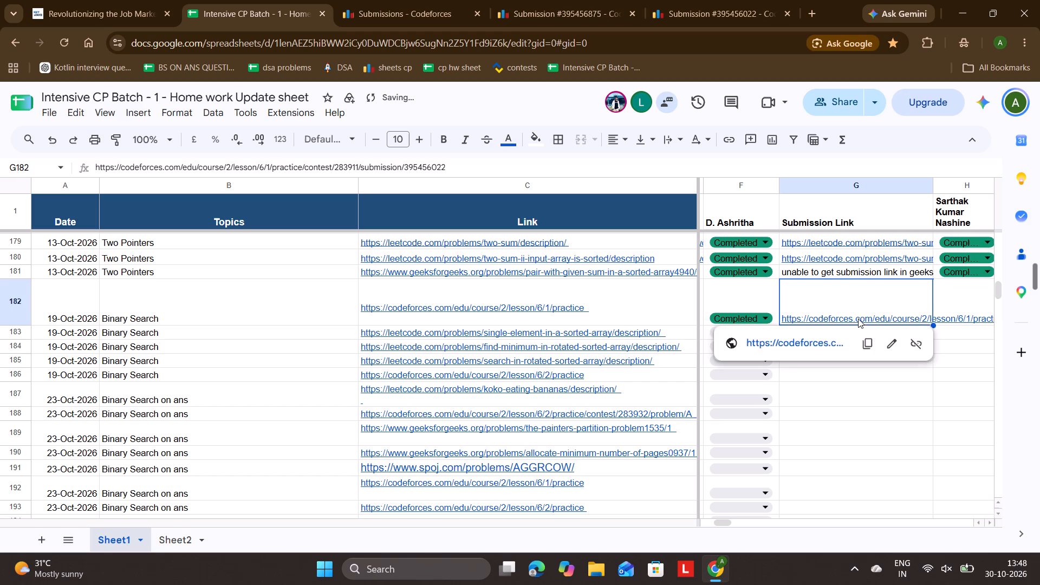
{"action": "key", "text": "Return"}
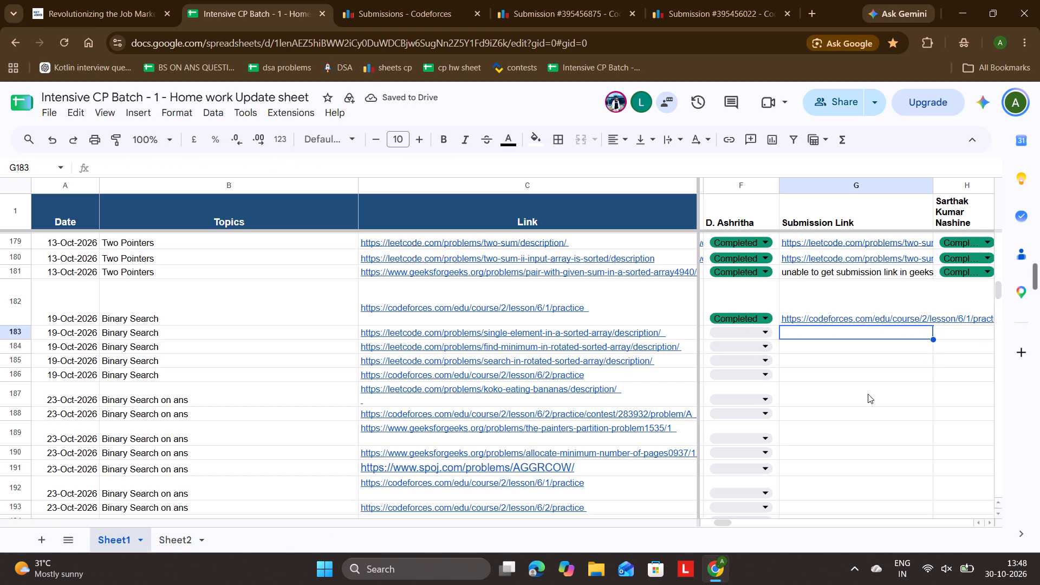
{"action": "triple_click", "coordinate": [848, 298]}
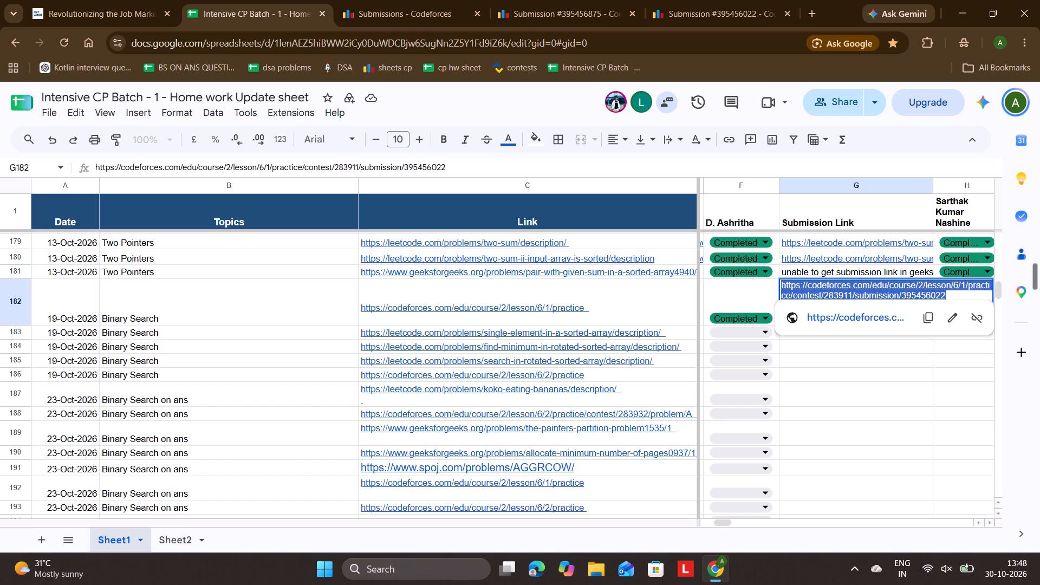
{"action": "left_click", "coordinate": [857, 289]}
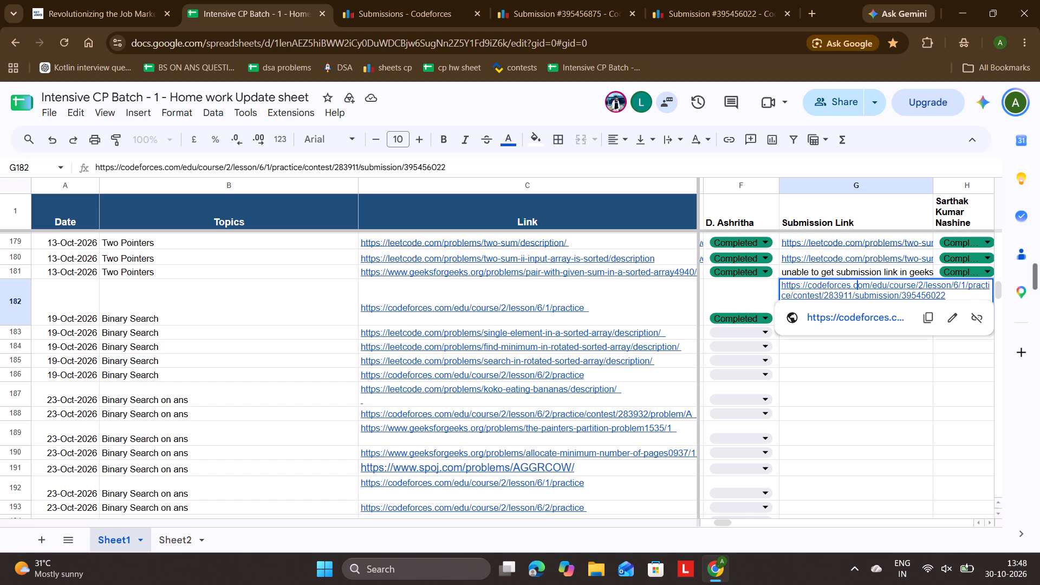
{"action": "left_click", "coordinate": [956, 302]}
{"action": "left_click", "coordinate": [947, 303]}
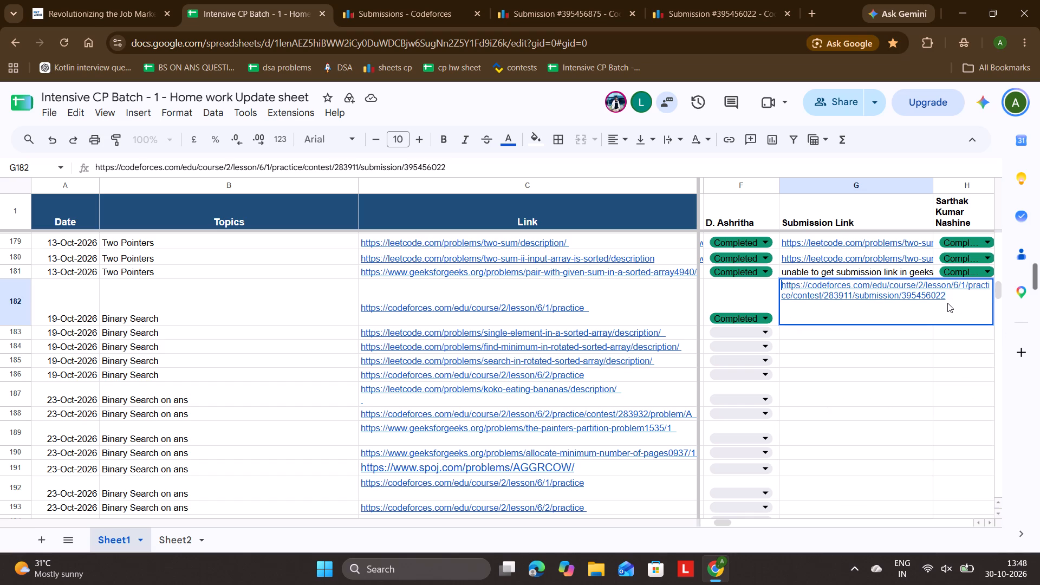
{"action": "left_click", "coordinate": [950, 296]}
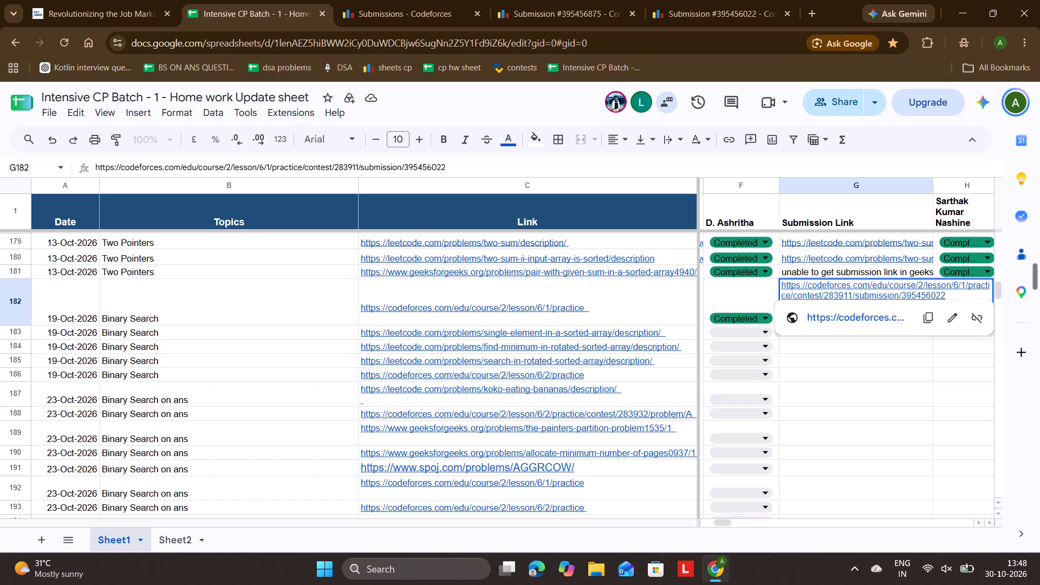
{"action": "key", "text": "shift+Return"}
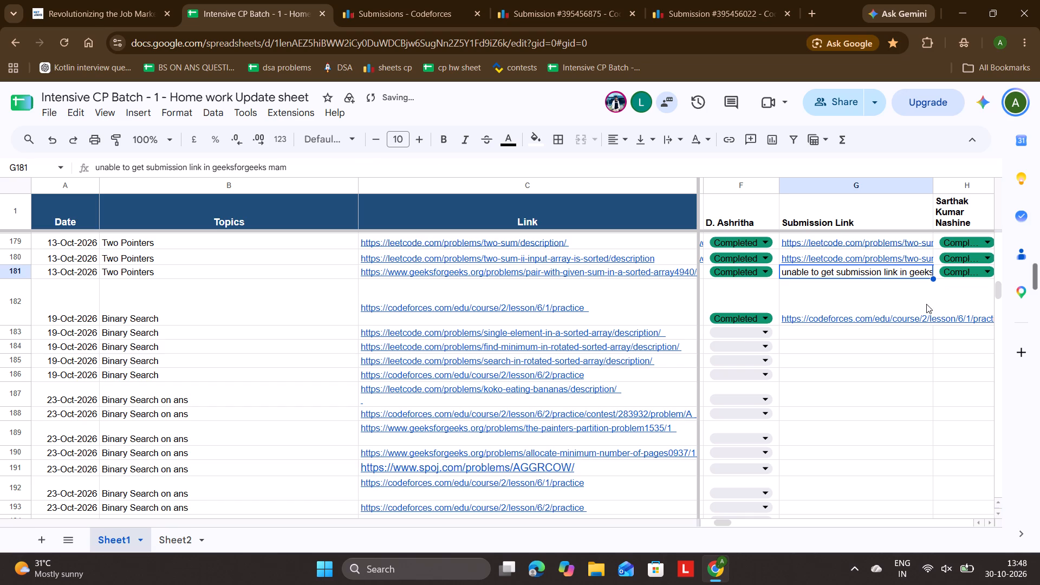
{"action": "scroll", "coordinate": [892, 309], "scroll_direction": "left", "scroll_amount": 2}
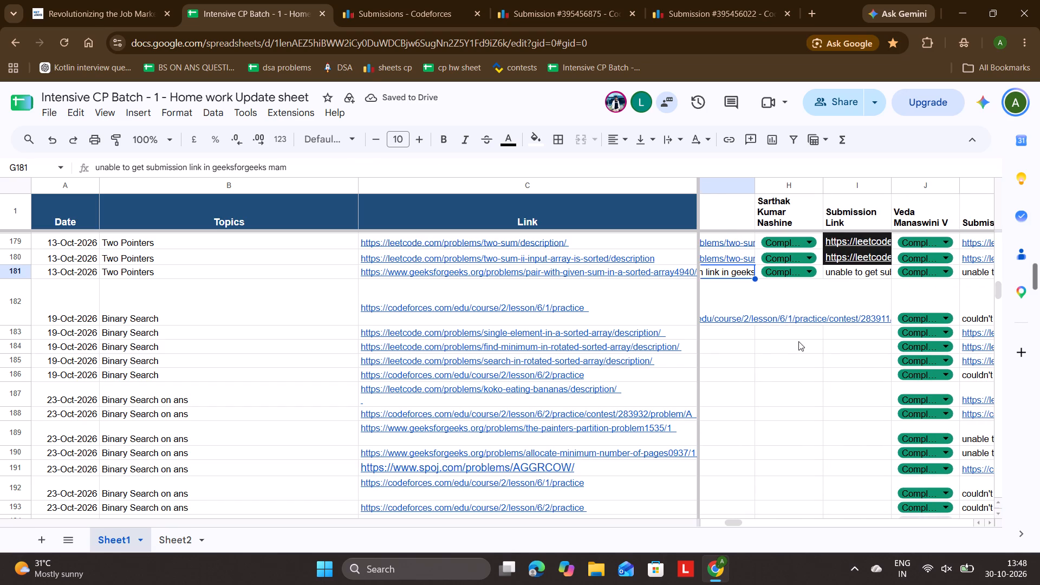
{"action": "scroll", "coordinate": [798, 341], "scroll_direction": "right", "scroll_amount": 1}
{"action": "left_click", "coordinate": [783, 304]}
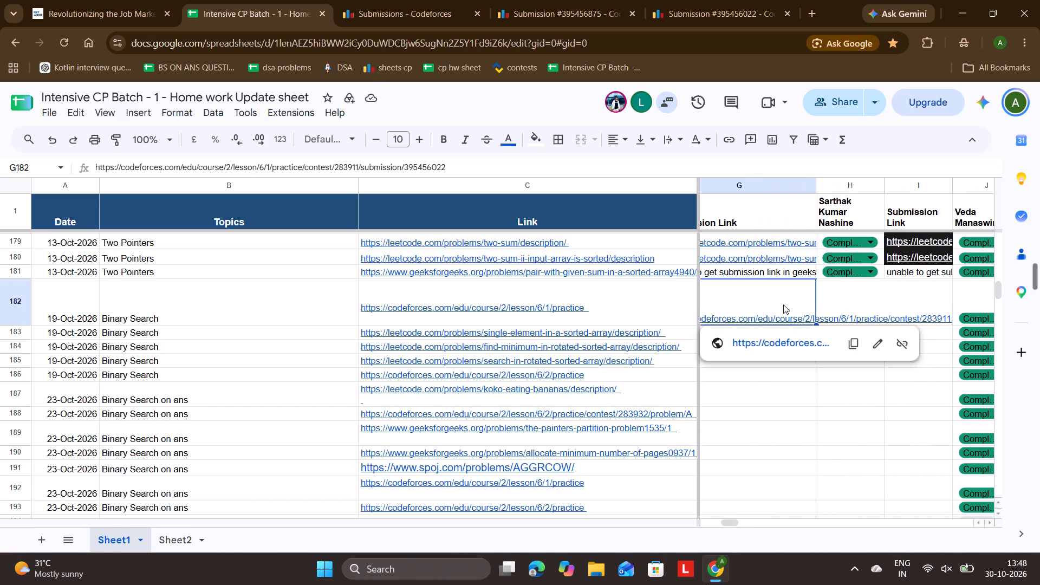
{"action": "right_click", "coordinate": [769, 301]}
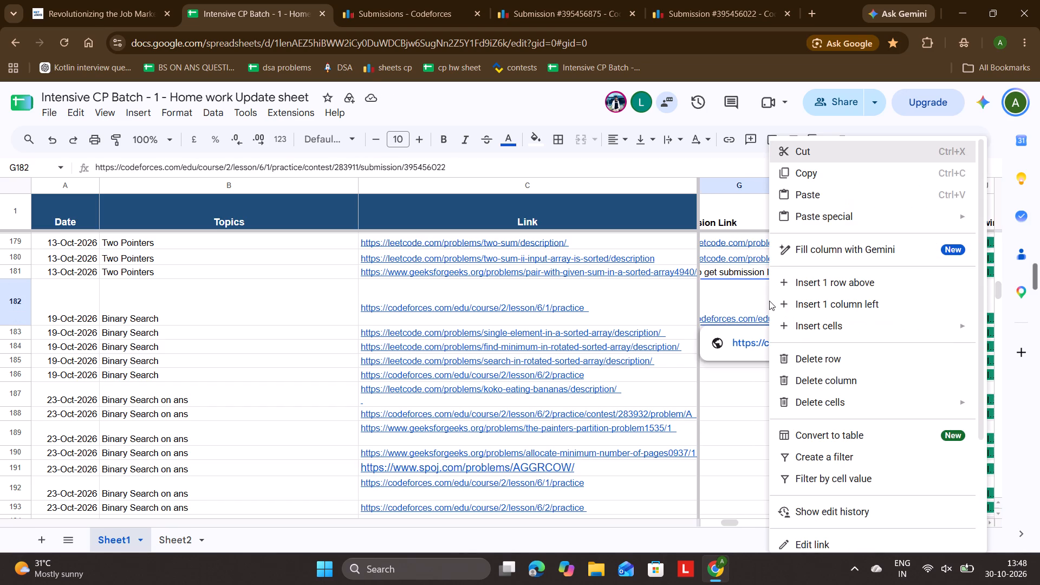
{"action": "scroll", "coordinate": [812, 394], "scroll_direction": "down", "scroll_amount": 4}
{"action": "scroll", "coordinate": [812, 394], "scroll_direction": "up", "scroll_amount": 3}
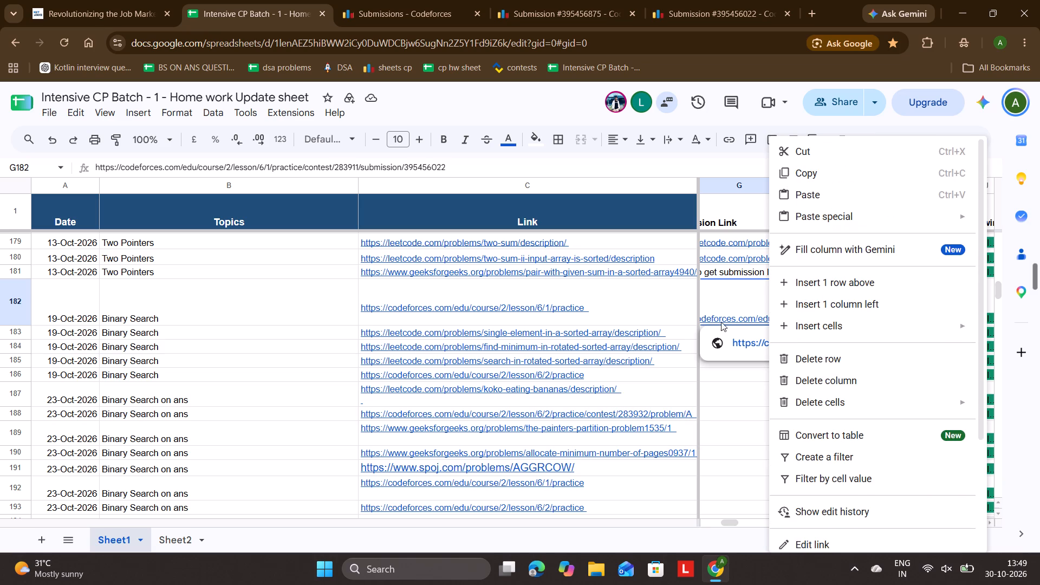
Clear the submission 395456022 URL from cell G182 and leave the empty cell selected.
{"action": "triple_click", "coordinate": [719, 317]}
{"action": "left_click", "coordinate": [719, 317]}
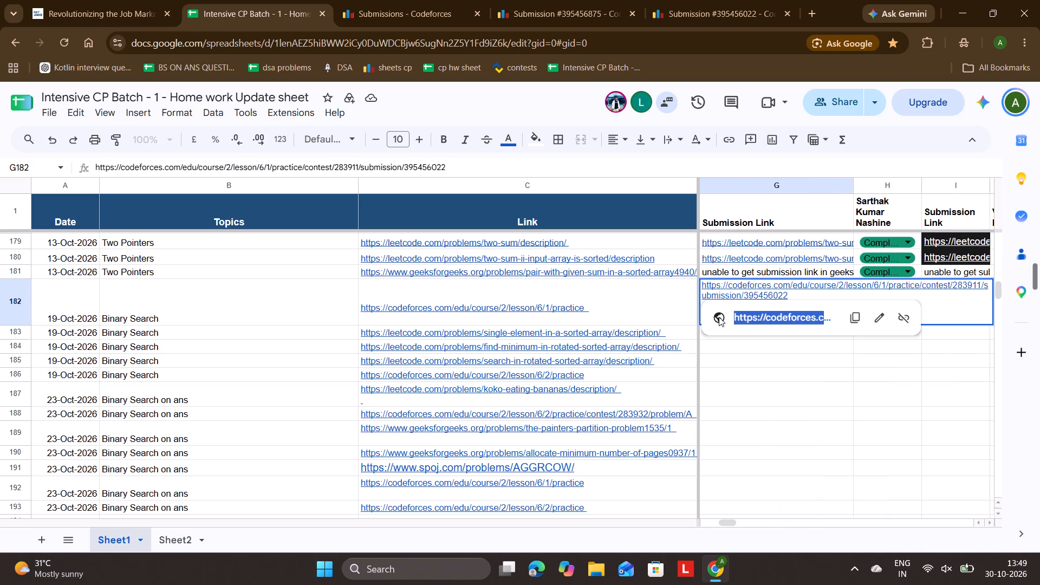
{"action": "key", "text": "bracketright"}
{"action": "key", "text": "BackSpace"}
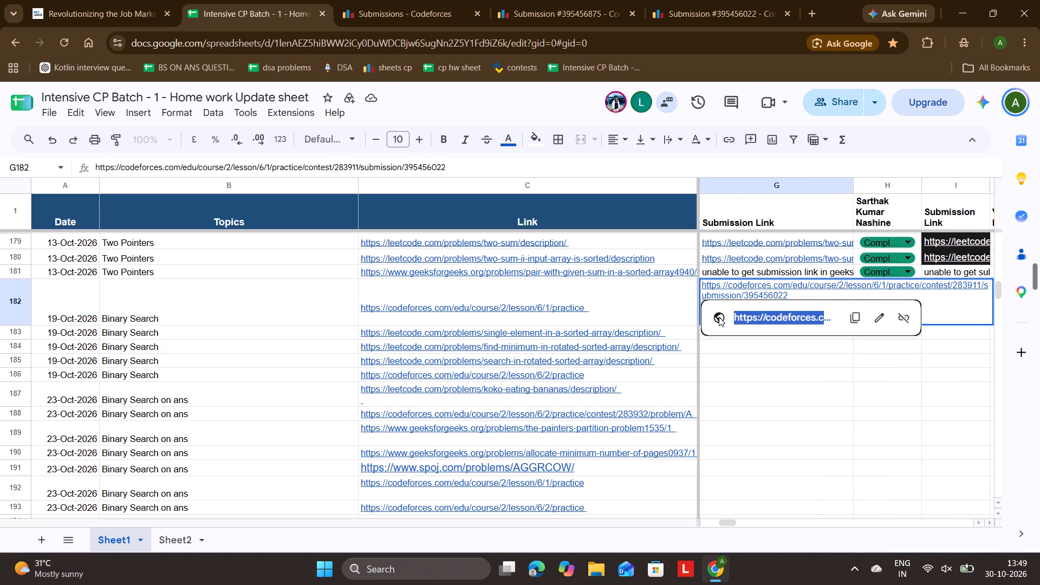
{"action": "key", "text": "ctrl+a"}
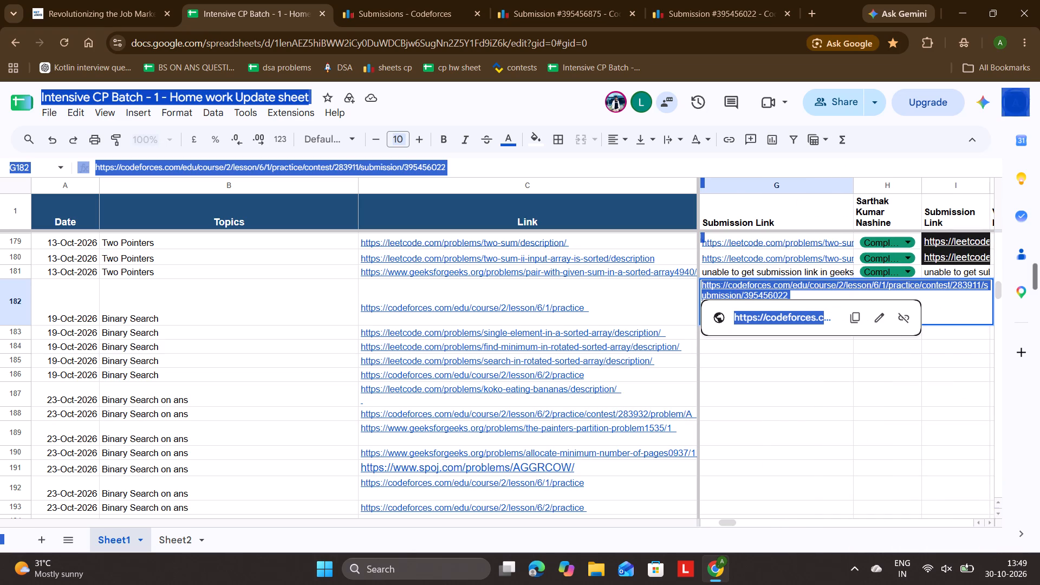
{"action": "left_click", "coordinate": [785, 295]}
{"action": "left_click_drag", "start_coordinate": [802, 301], "coordinate": [700, 283]}
{"action": "key", "text": "BackSpace"}
{"action": "left_click", "coordinate": [799, 394]}
{"action": "scroll", "coordinate": [799, 394], "scroll_direction": "right", "scroll_amount": 2}
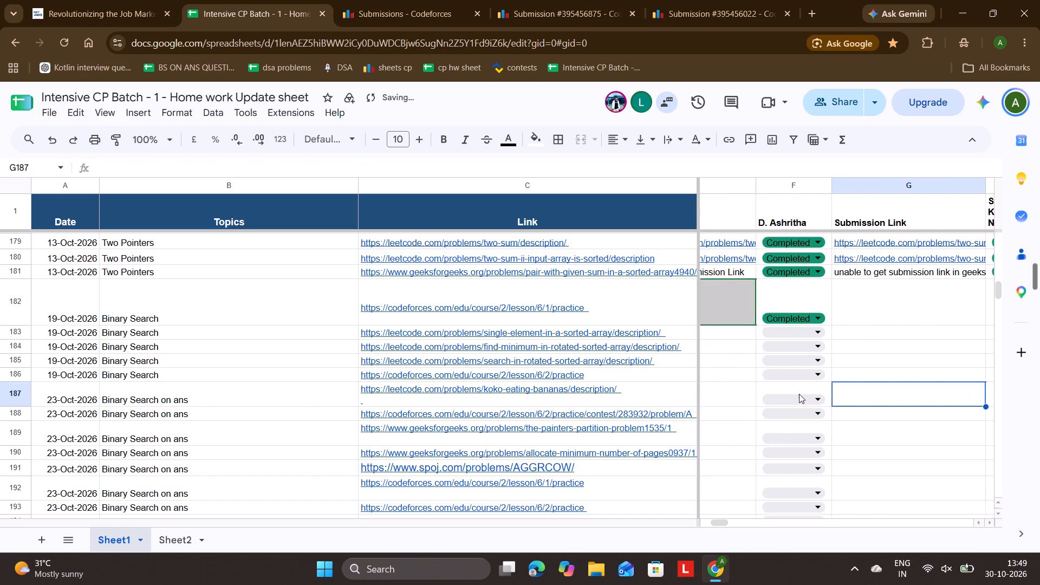
{"action": "left_click", "coordinate": [887, 304]}
{"action": "scroll", "coordinate": [887, 304], "scroll_direction": "left", "scroll_amount": 1}
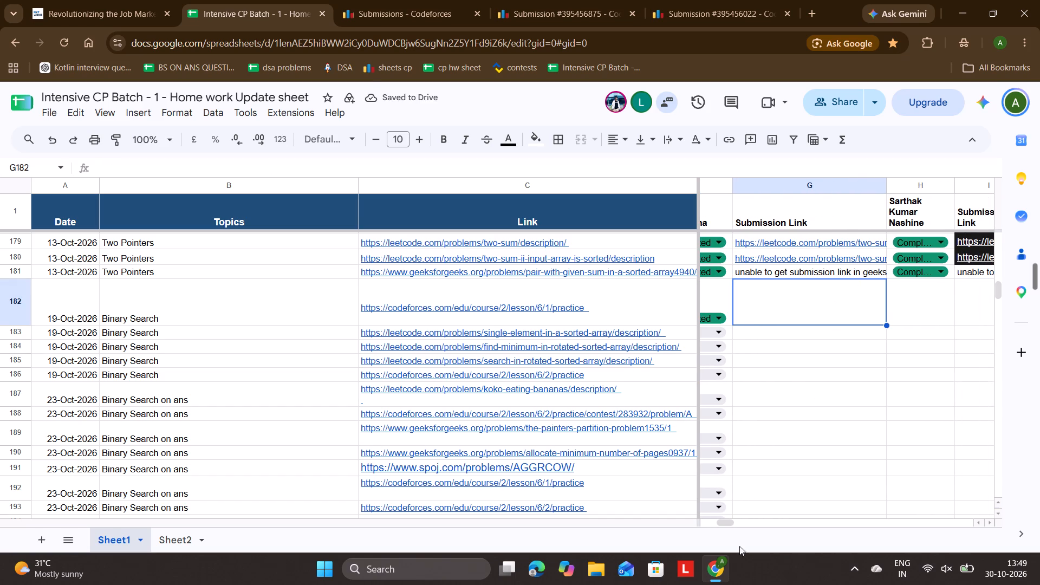
Open Notepad.
{"action": "left_click", "coordinate": [407, 564]}
{"action": "type", "text": "note"}
{"action": "key", "text": "Return"}
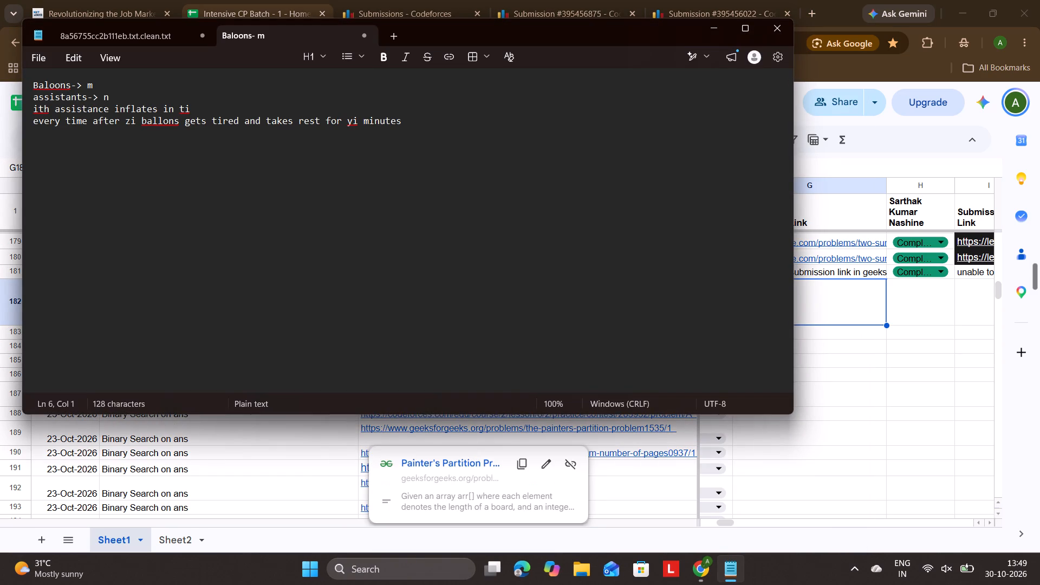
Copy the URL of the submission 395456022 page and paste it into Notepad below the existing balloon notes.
{"action": "key", "text": "alt+Tab"}
{"action": "left_click", "coordinate": [646, 0]}
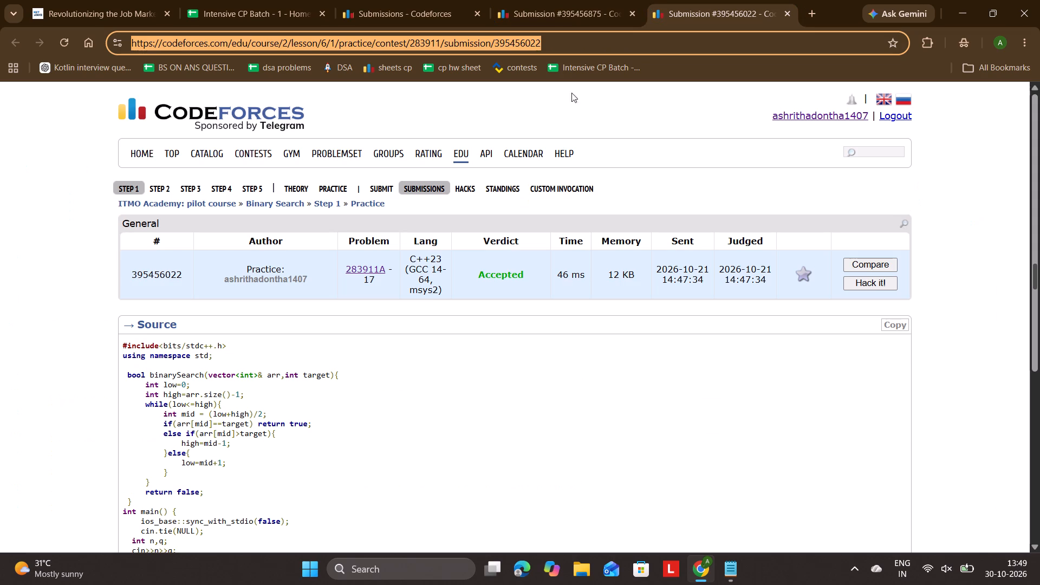
{"action": "left_click", "coordinate": [329, 313]}
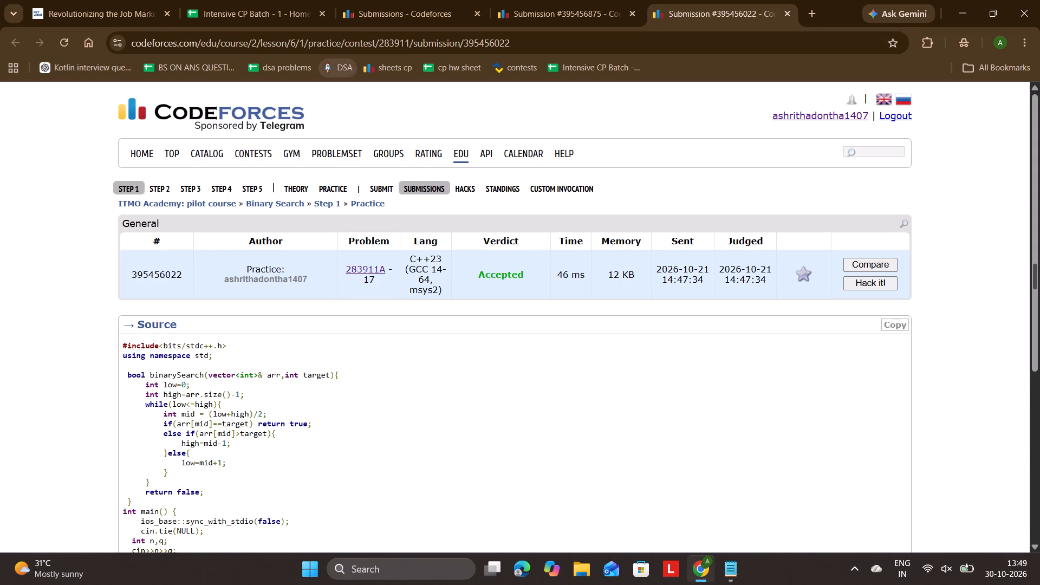
{"action": "triple_click", "coordinate": [333, 49]}
{"action": "left_click_drag", "start_coordinate": [333, 49], "coordinate": [318, 47]}
{"action": "double_click", "coordinate": [318, 47]}
{"action": "left_click_drag", "start_coordinate": [318, 47], "coordinate": [296, 45]}
{"action": "triple_click", "coordinate": [296, 45]}
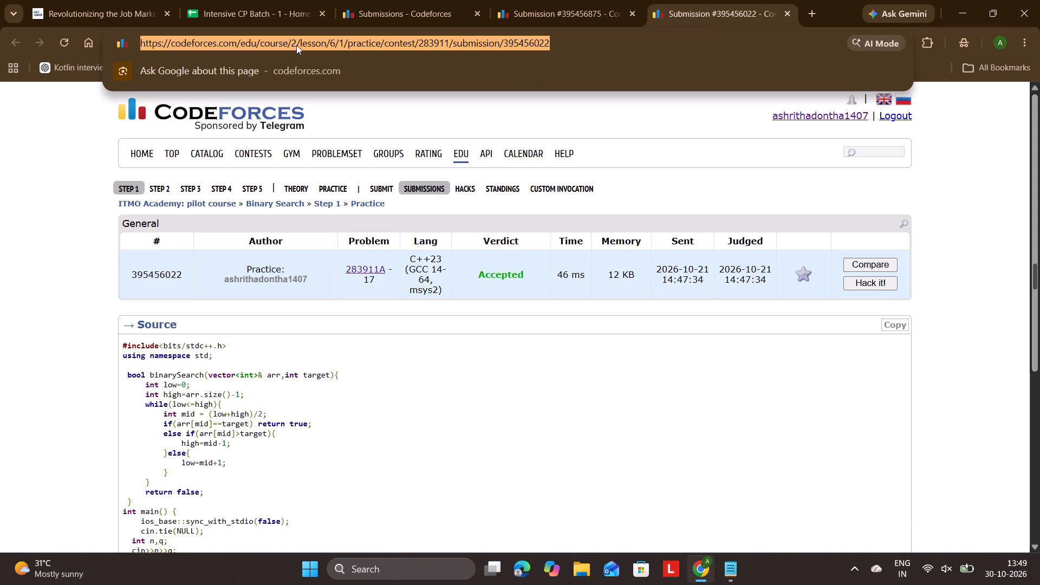
{"action": "key", "text": "ctrl+c"}
{"action": "key", "text": "ctrl+c"}
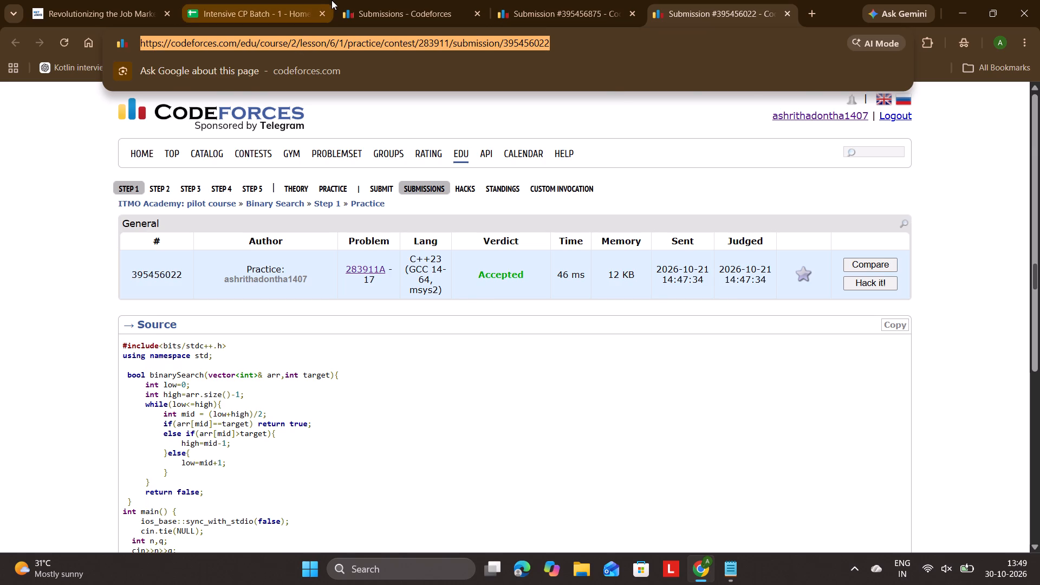
{"action": "left_click", "coordinate": [331, 0]}
{"action": "left_click", "coordinate": [421, 0]}
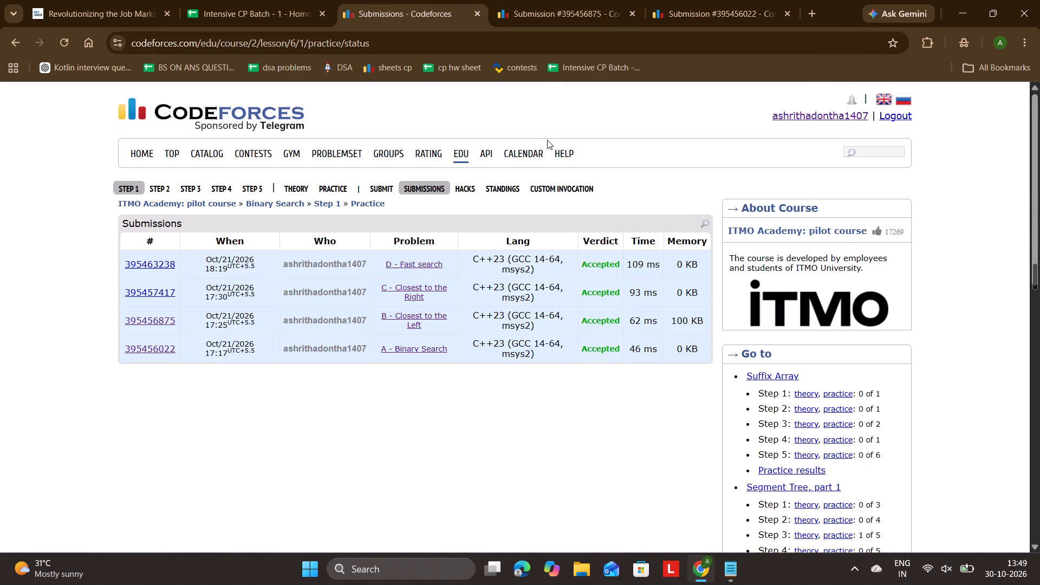
{"action": "key", "text": "alt+Tab"}
{"action": "left_click", "coordinate": [461, 255]}
{"action": "key", "text": "ctrl+v"}
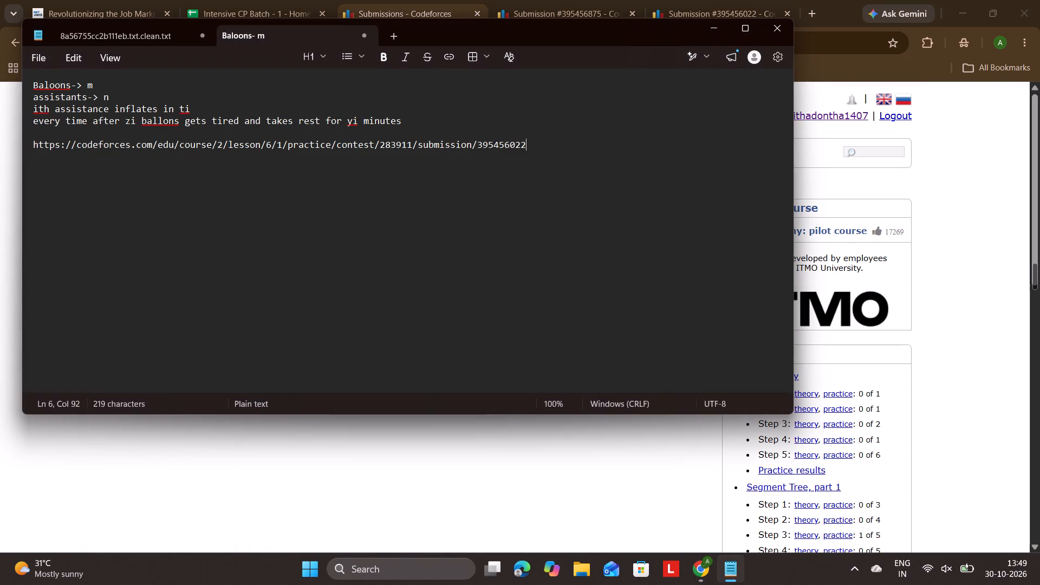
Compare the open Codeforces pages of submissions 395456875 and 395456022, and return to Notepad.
{"action": "key", "text": "alt+Tab"}
{"action": "left_click", "coordinate": [555, 0]}
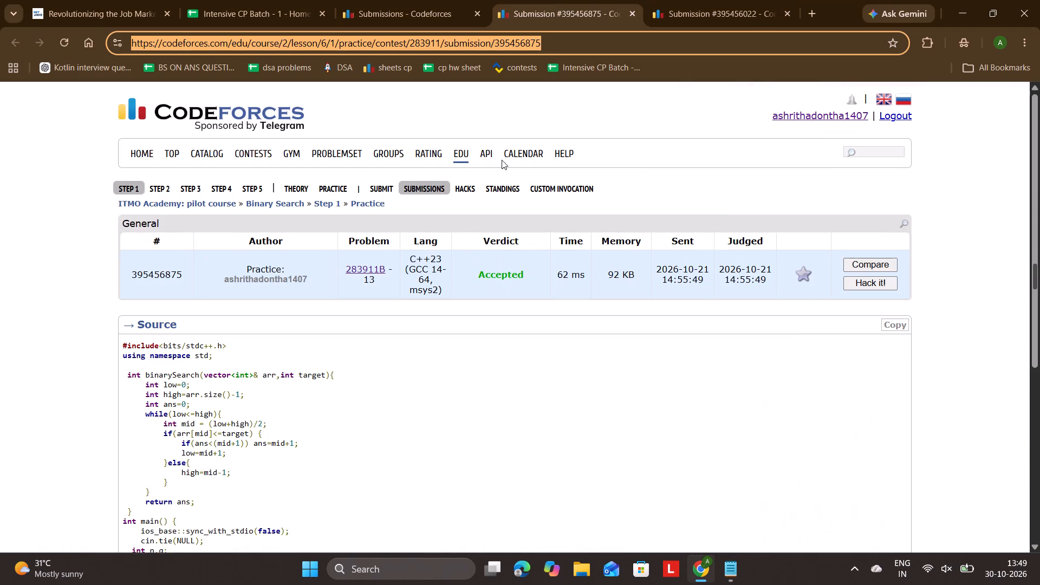
{"action": "left_click", "coordinate": [746, 0]}
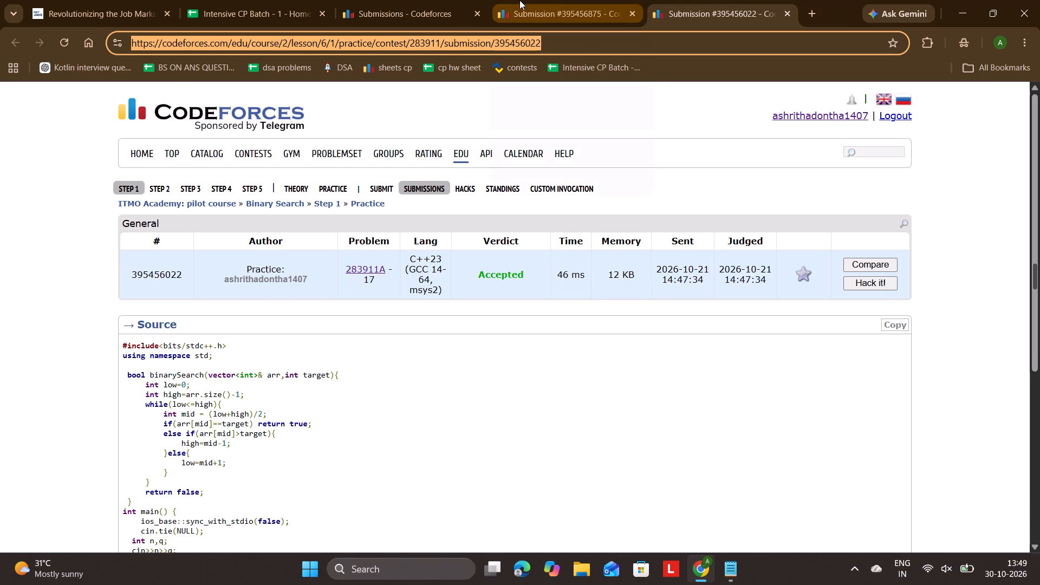
{"action": "left_click", "coordinate": [519, 0]}
{"action": "left_click", "coordinate": [745, 0]}
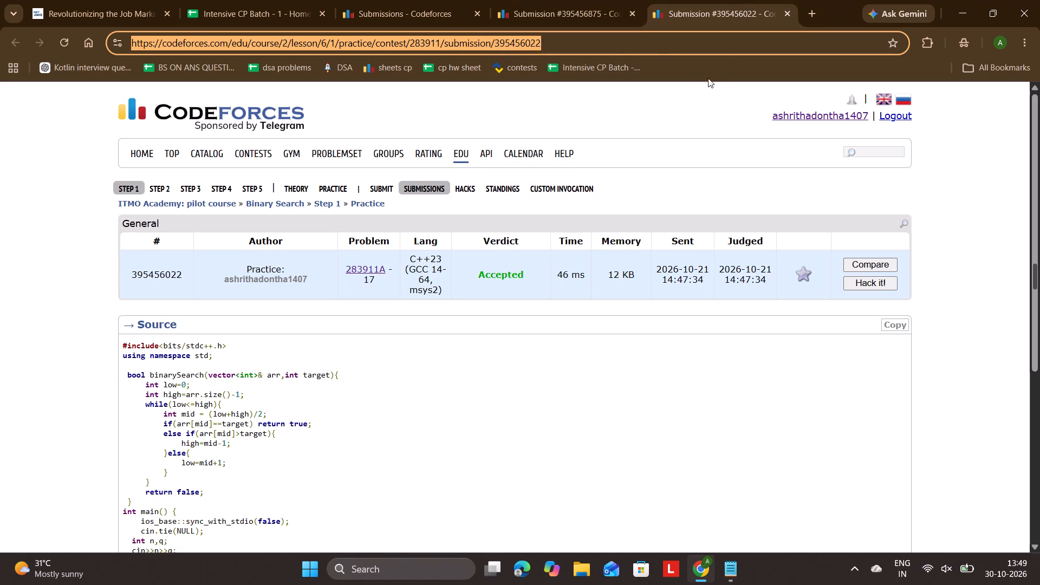
{"action": "key", "text": "alt+Tab"}
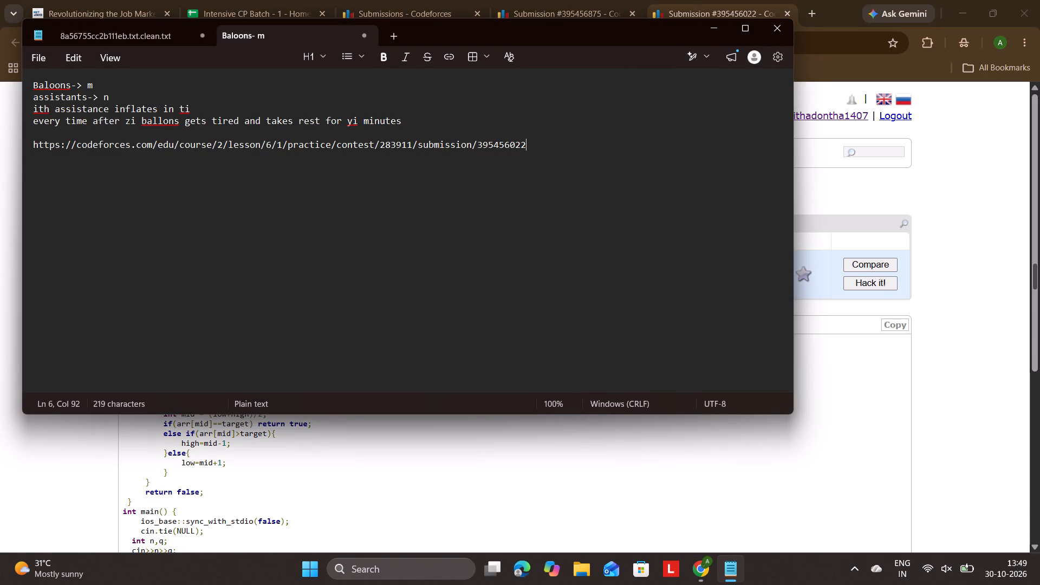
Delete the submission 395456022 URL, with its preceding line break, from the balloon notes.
{"action": "left_click_drag", "start_coordinate": [551, 138], "coordinate": [621, 163]}
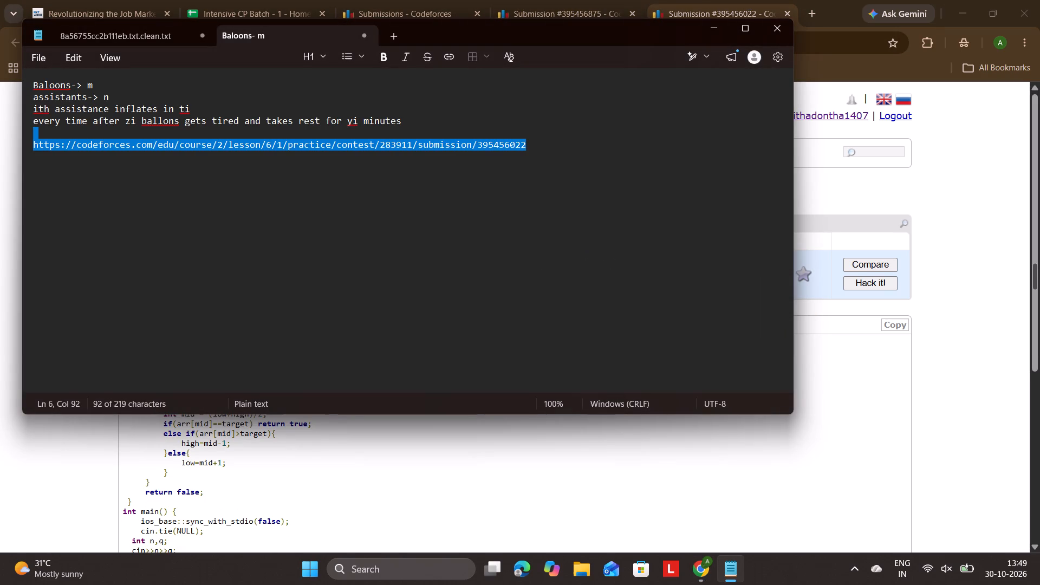
{"action": "key", "text": "BackSpace"}
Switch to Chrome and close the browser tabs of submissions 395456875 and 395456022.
{"action": "key", "text": "alt+Tab"}
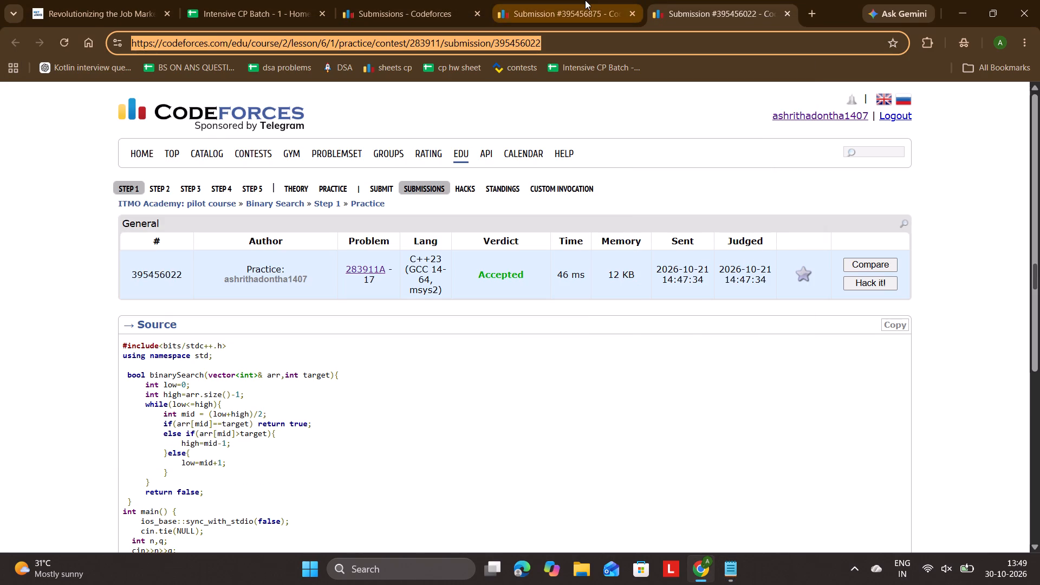
{"action": "left_click", "coordinate": [585, 0]}
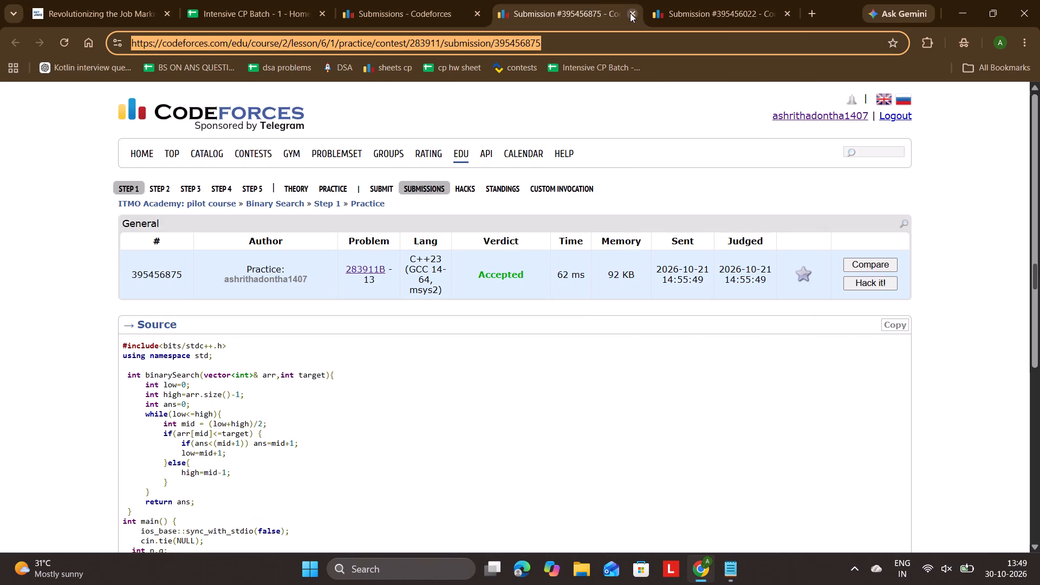
{"action": "left_click", "coordinate": [630, 13]}
{"action": "left_click", "coordinate": [630, 13]}
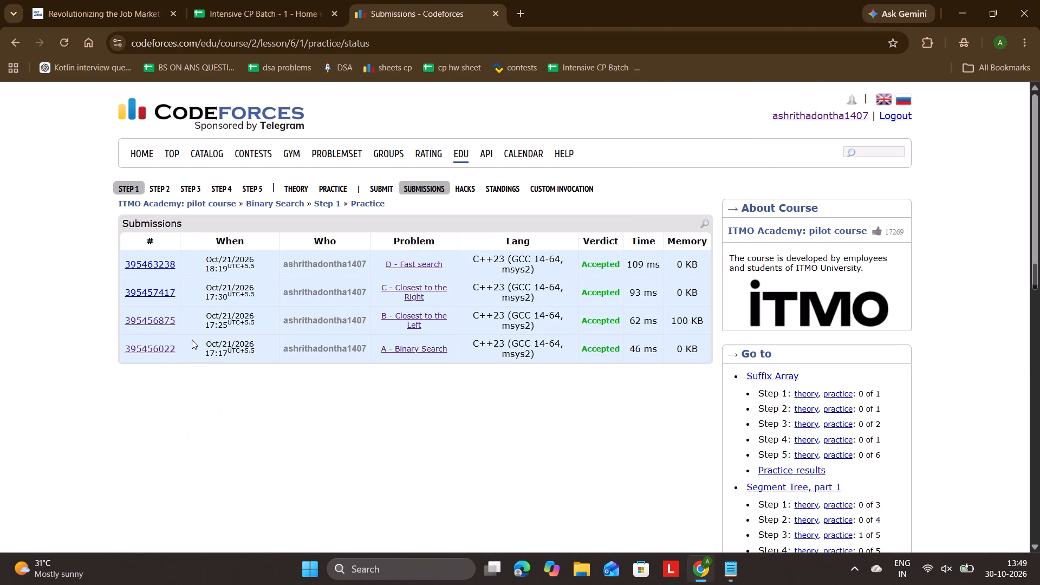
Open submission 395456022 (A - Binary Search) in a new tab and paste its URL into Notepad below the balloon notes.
{"action": "right_click", "coordinate": [162, 347]}
{"action": "left_click", "coordinate": [196, 363]}
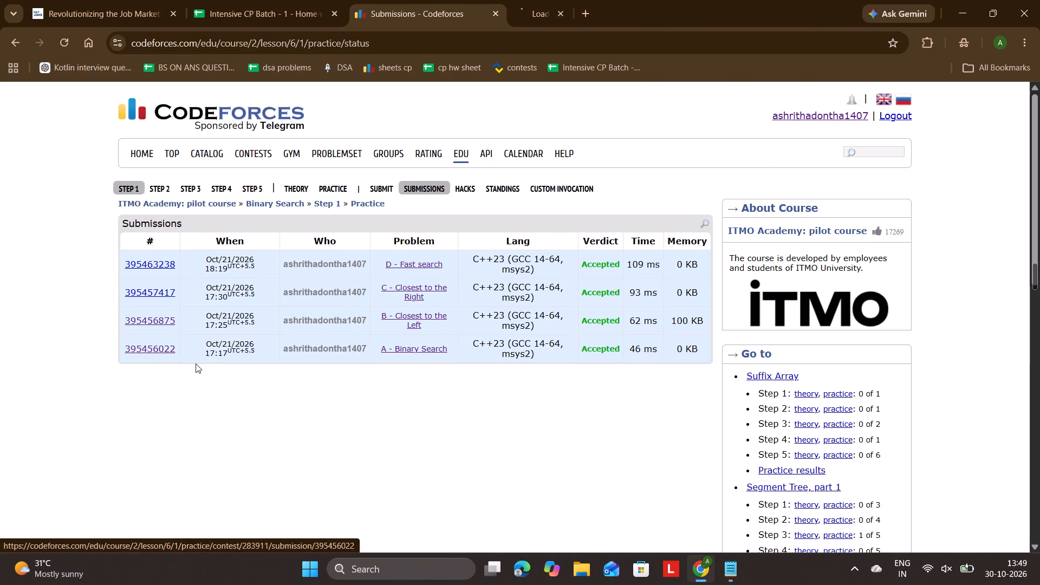
{"action": "left_click", "coordinate": [557, 0]}
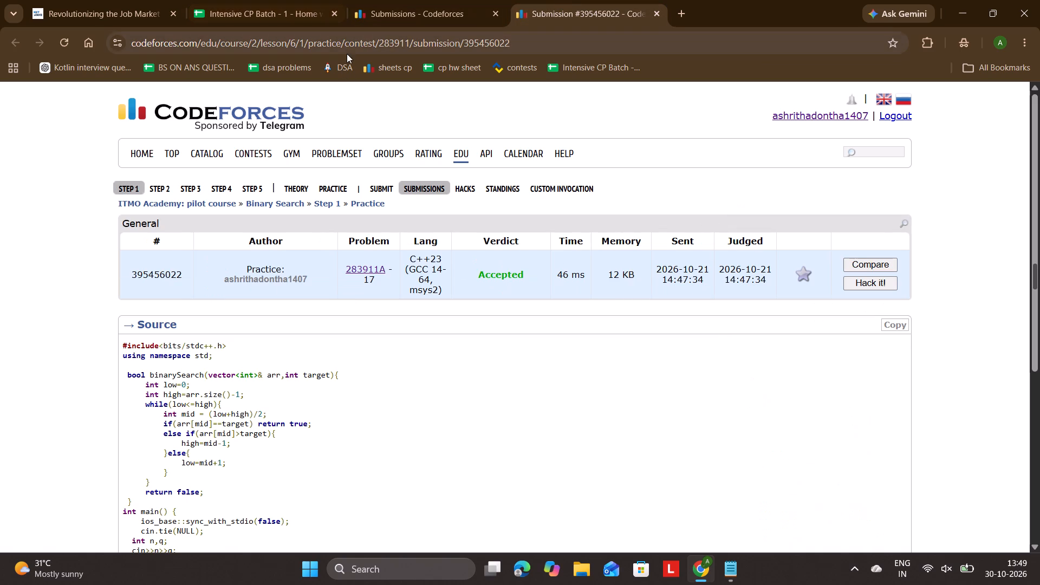
{"action": "triple_click", "coordinate": [341, 51]}
{"action": "triple_click", "coordinate": [311, 42]}
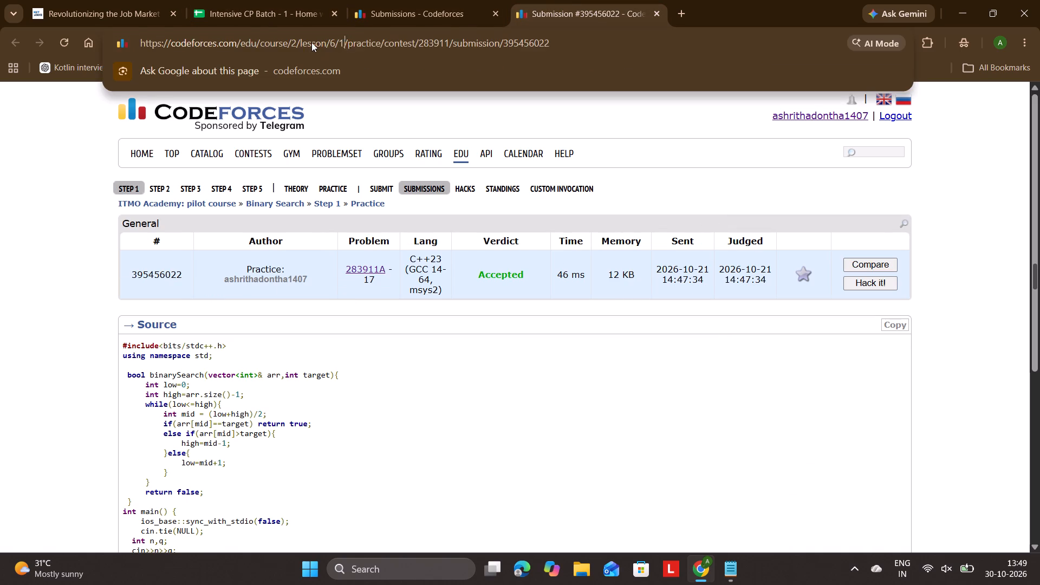
{"action": "key", "text": "ctrl+c"}
{"action": "key", "text": "alt+Tab"}
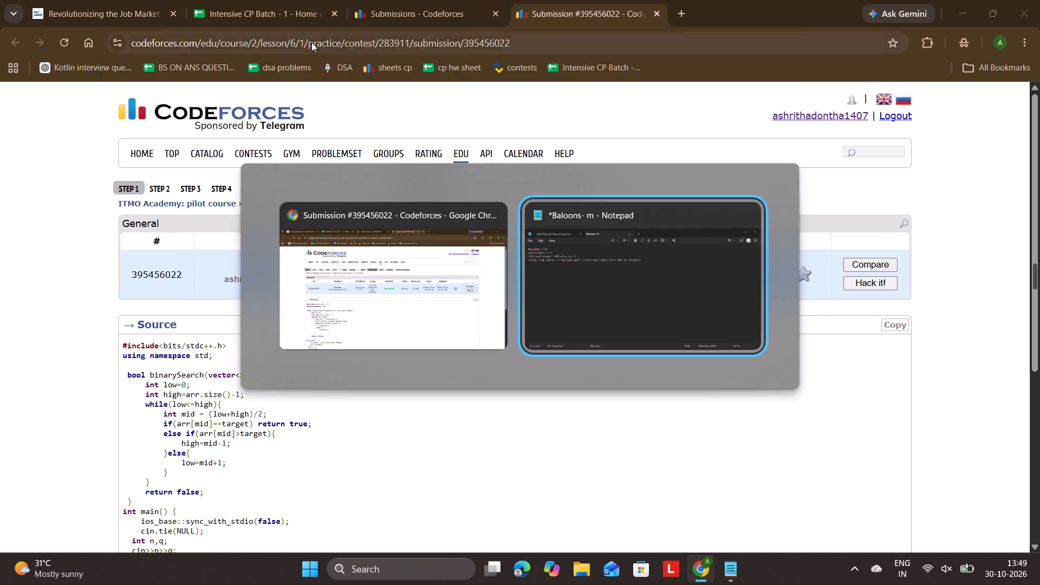
{"action": "key", "text": "Return"}
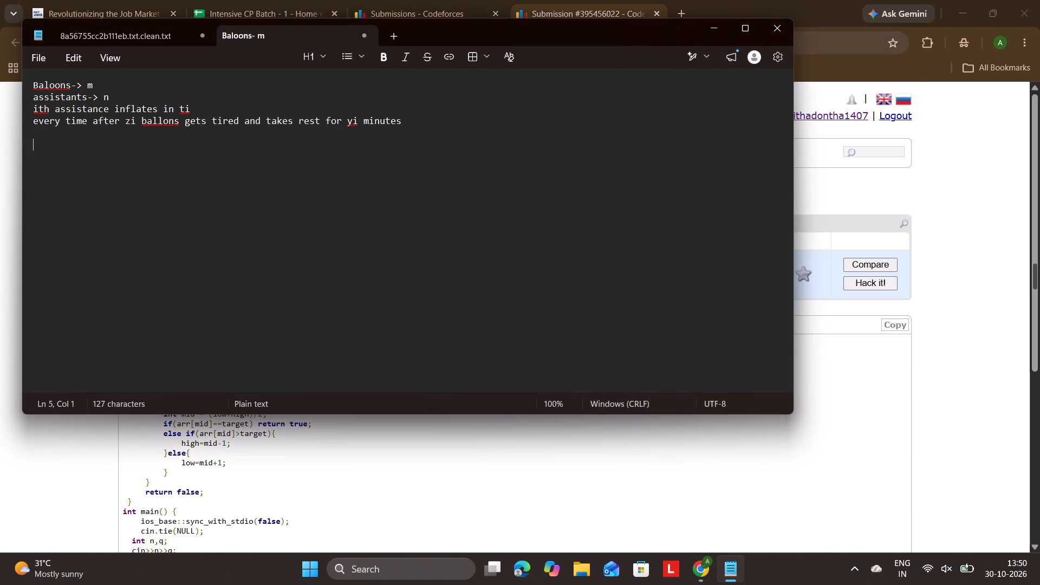
{"action": "key", "text": "Return"}
{"action": "key", "text": "ctrl+v"}
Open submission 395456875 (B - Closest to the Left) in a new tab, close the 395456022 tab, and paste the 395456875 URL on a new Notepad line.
{"action": "key", "text": "alt+Tab"}
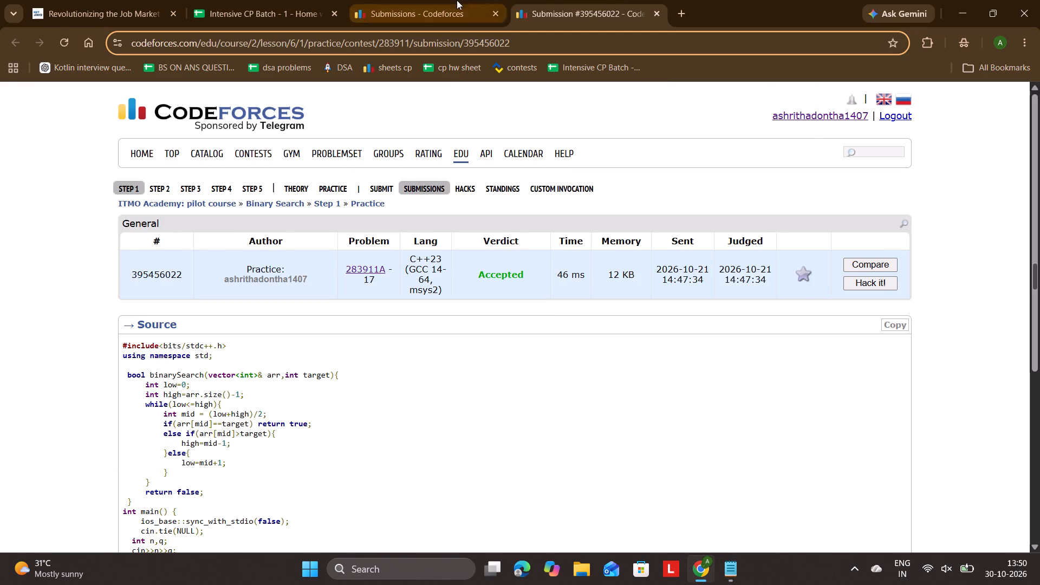
{"action": "left_click", "coordinate": [457, 0]}
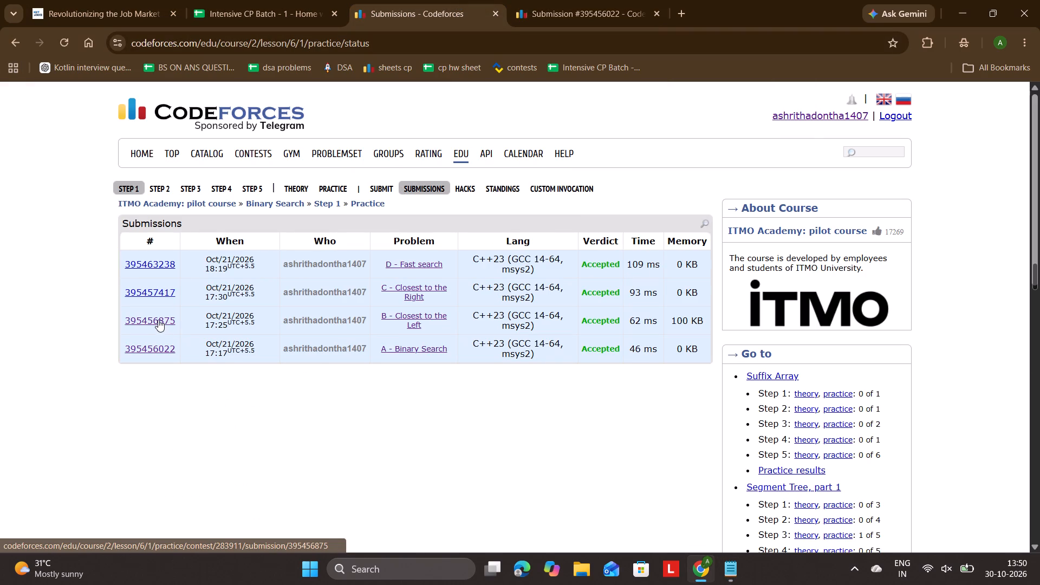
{"action": "right_click", "coordinate": [158, 320]}
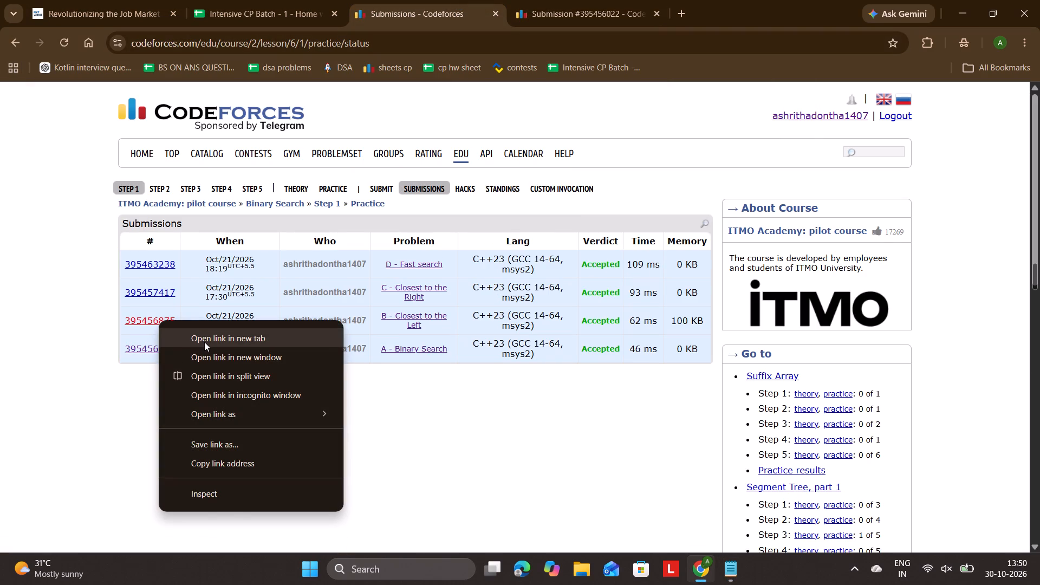
{"action": "left_click", "coordinate": [204, 342]}
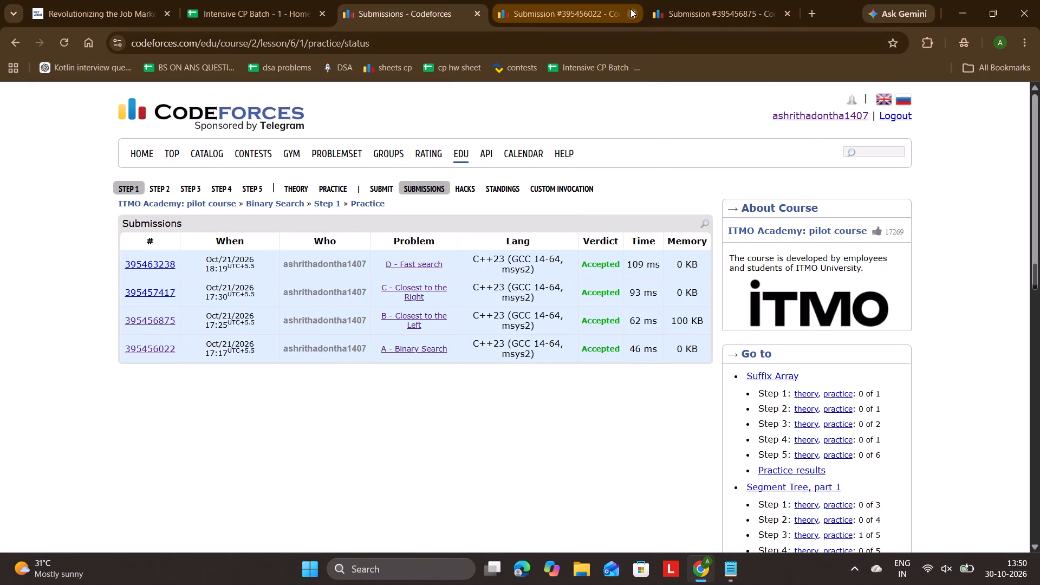
{"action": "left_click", "coordinate": [630, 9]}
{"action": "left_click", "coordinate": [556, 0]}
{"action": "triple_click", "coordinate": [406, 45]}
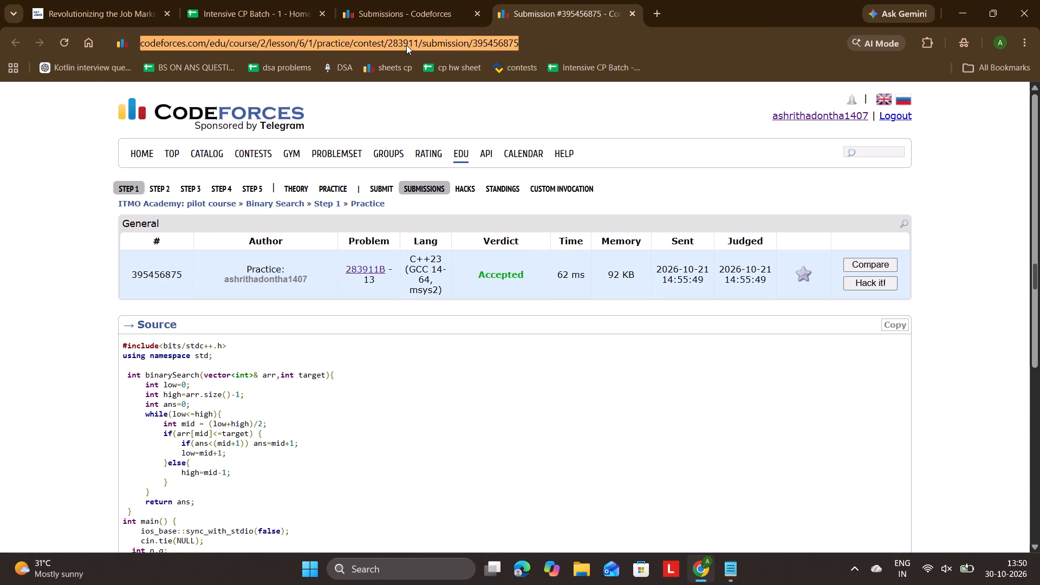
{"action": "key", "text": "ctrl+c"}
{"action": "key", "text": "alt+Tab"}
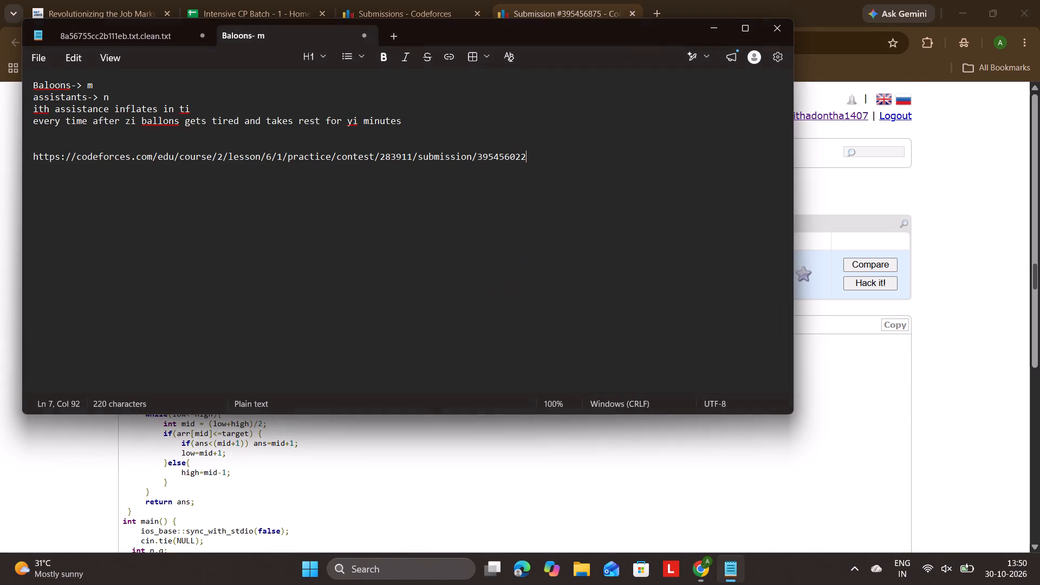
{"action": "key", "text": "Return"}
{"action": "key", "text": "ctrl+v"}
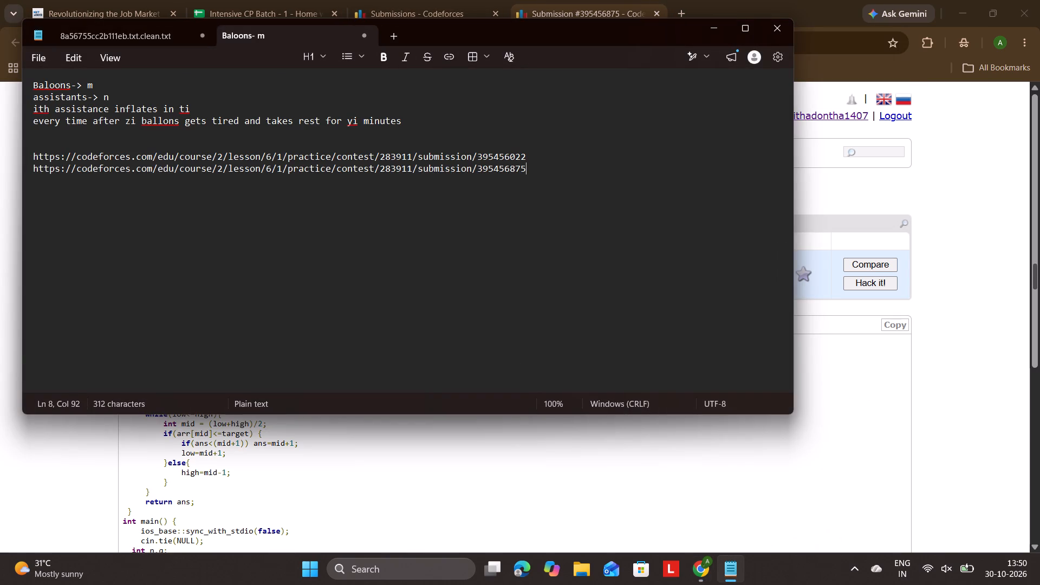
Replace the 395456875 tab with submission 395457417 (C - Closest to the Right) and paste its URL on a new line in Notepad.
{"action": "key", "text": "alt+Tab"}
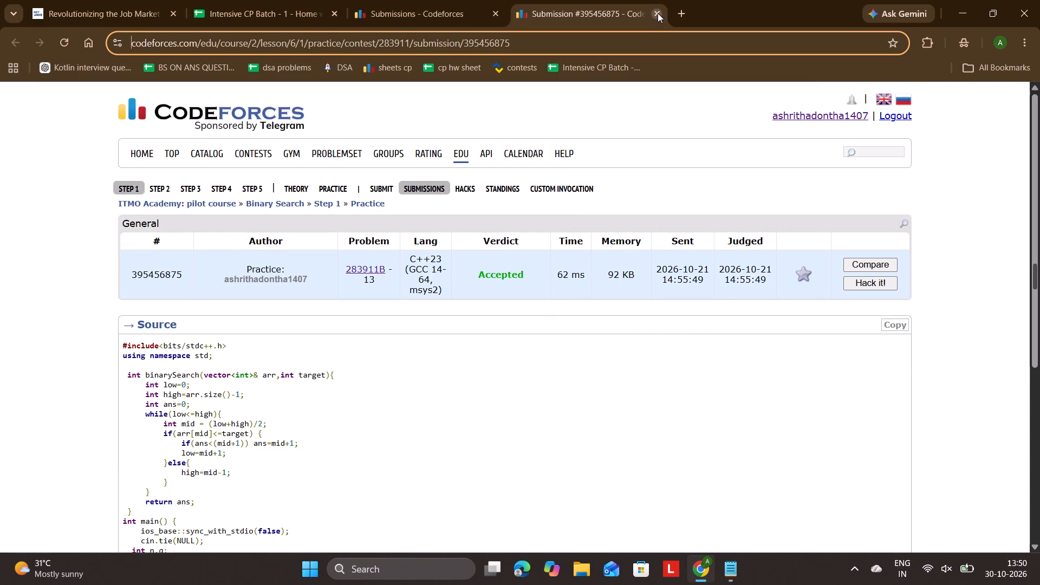
{"action": "left_click", "coordinate": [658, 13]}
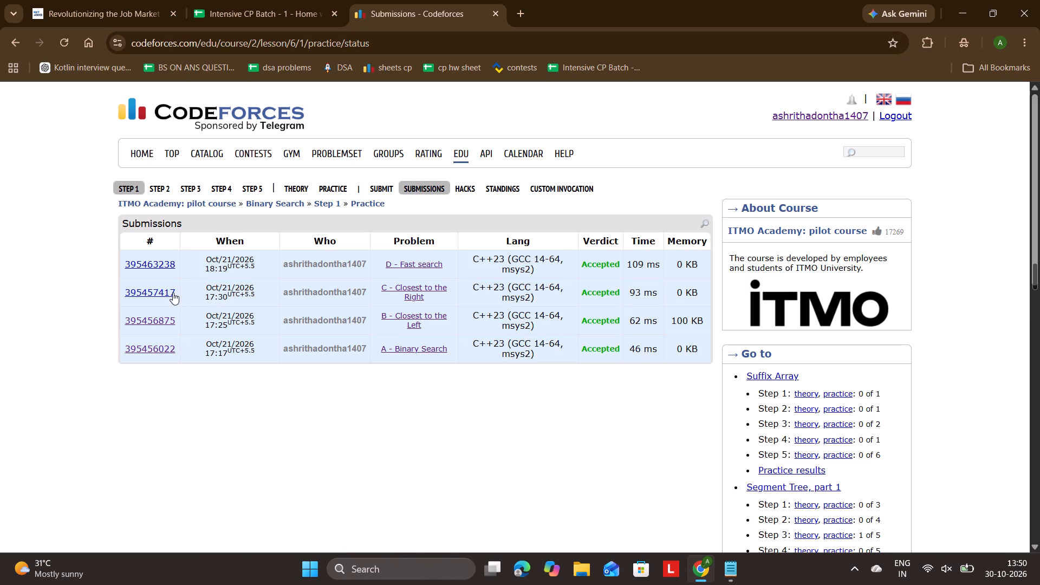
{"action": "right_click", "coordinate": [173, 292]}
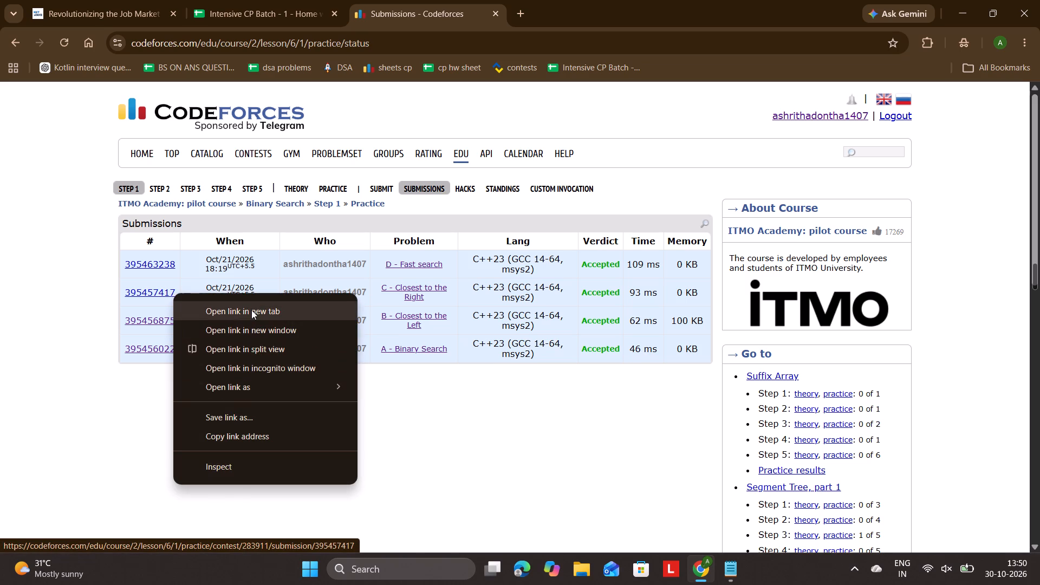
{"action": "left_click", "coordinate": [251, 310]}
{"action": "left_click", "coordinate": [562, 0]}
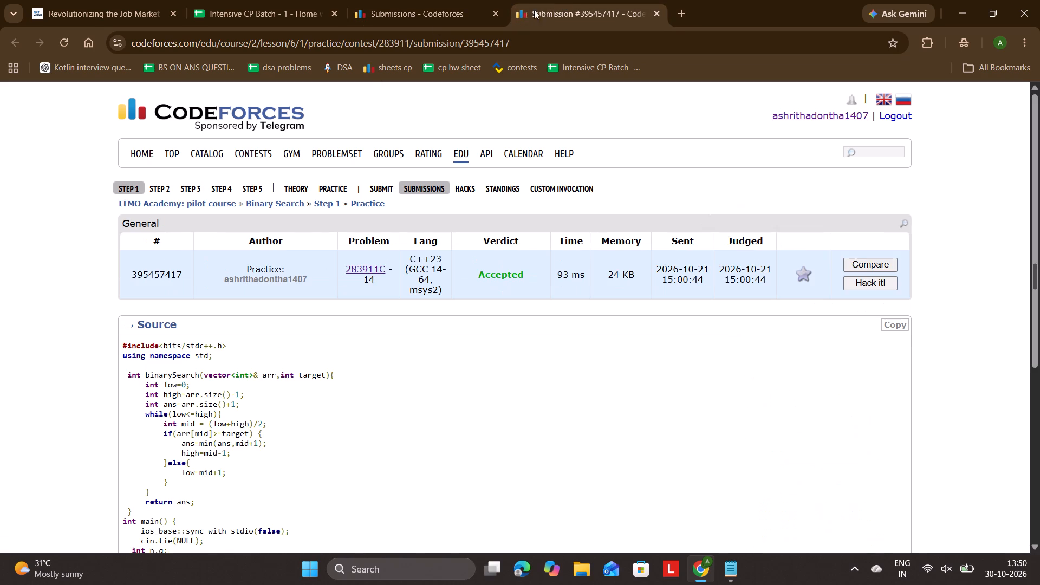
{"action": "triple_click", "coordinate": [353, 43]}
{"action": "key", "text": "ctrl+c"}
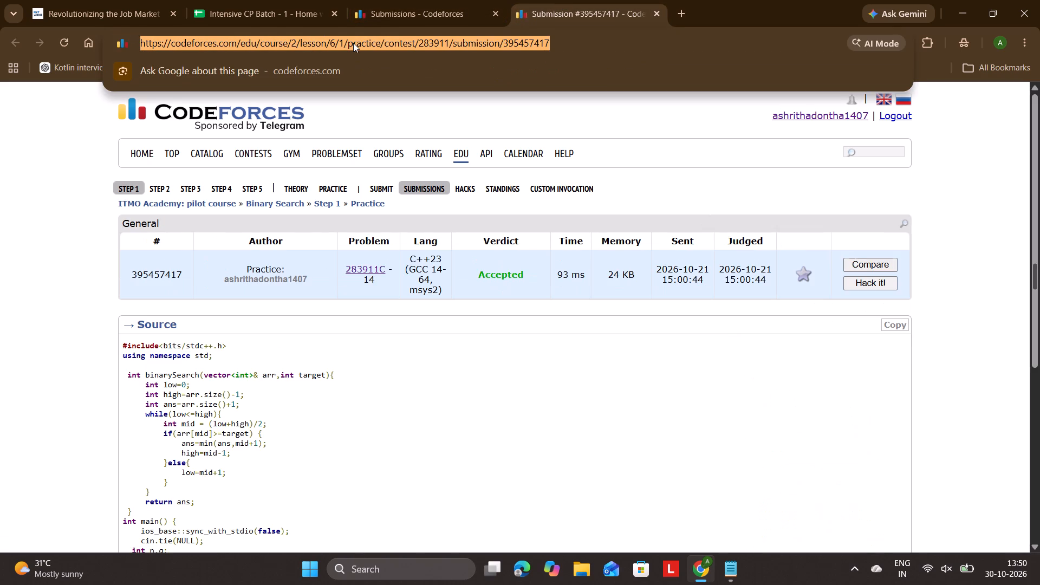
{"action": "key", "text": "alt+Tab"}
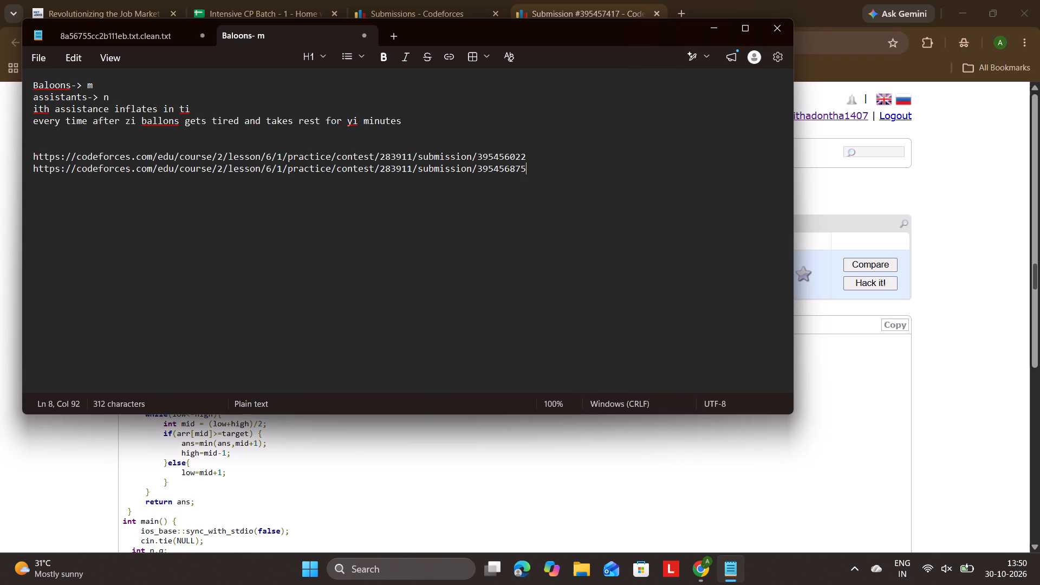
{"action": "left_click", "coordinate": [505, 224]}
{"action": "left_click", "coordinate": [573, 178]}
{"action": "key", "text": "Return"}
{"action": "key", "text": "ctrl+v"}
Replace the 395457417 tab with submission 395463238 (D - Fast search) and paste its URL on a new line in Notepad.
{"action": "key", "text": "alt+Tab"}
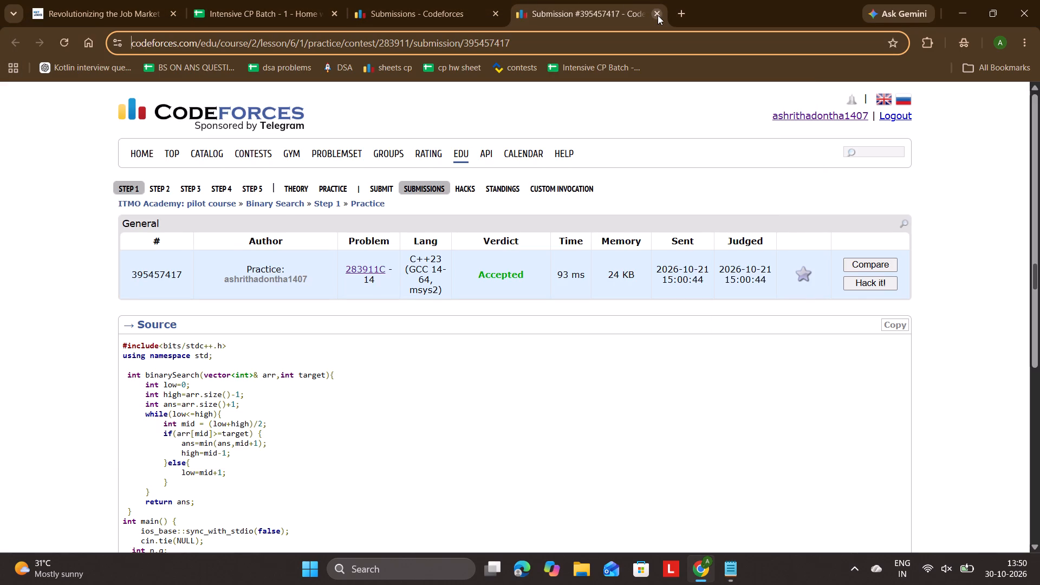
{"action": "left_click", "coordinate": [658, 15]}
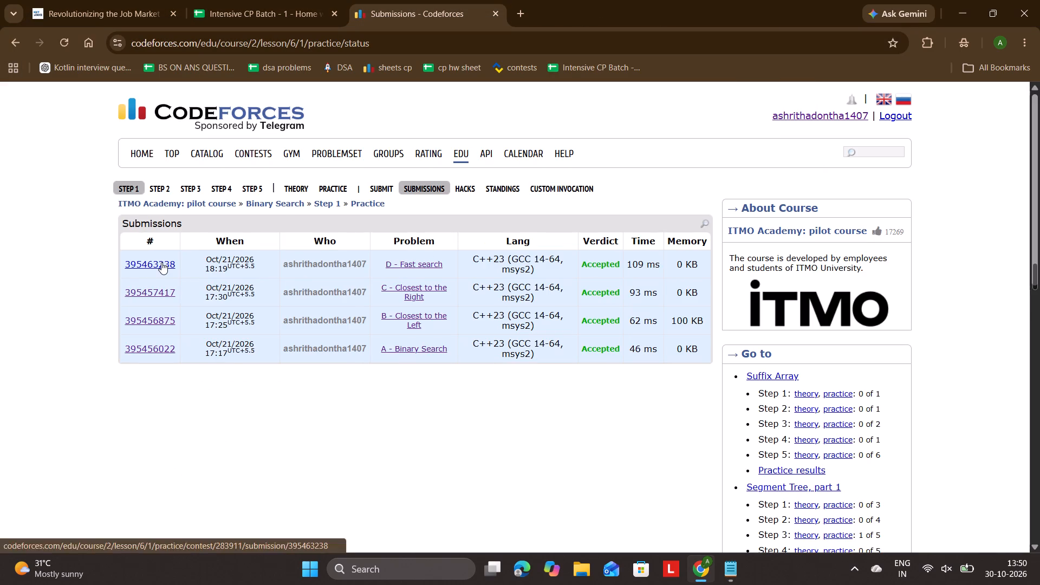
{"action": "right_click", "coordinate": [161, 262]}
{"action": "left_click", "coordinate": [213, 281]}
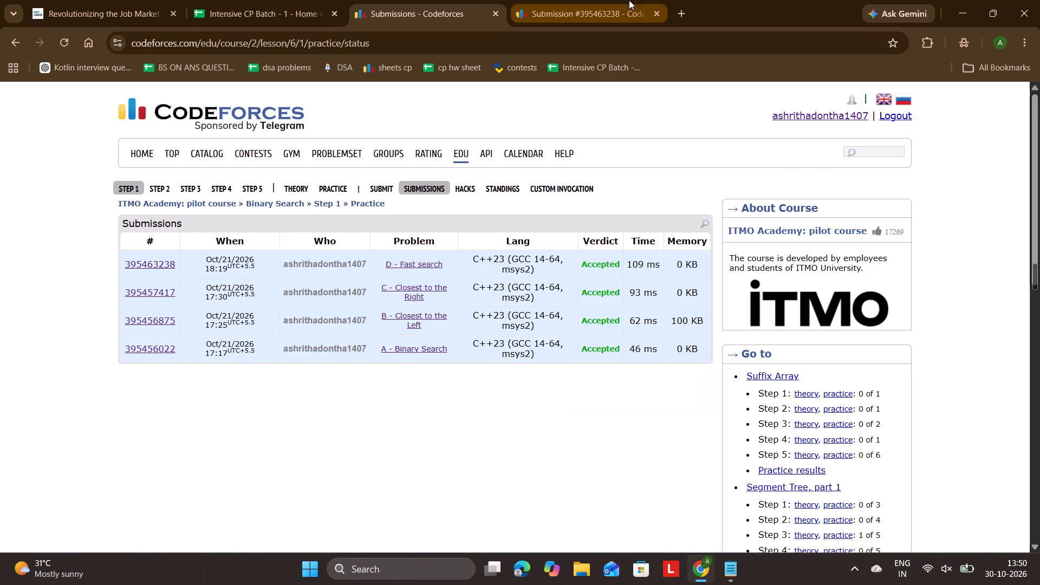
{"action": "left_click", "coordinate": [638, 0]}
{"action": "triple_click", "coordinate": [382, 41]}
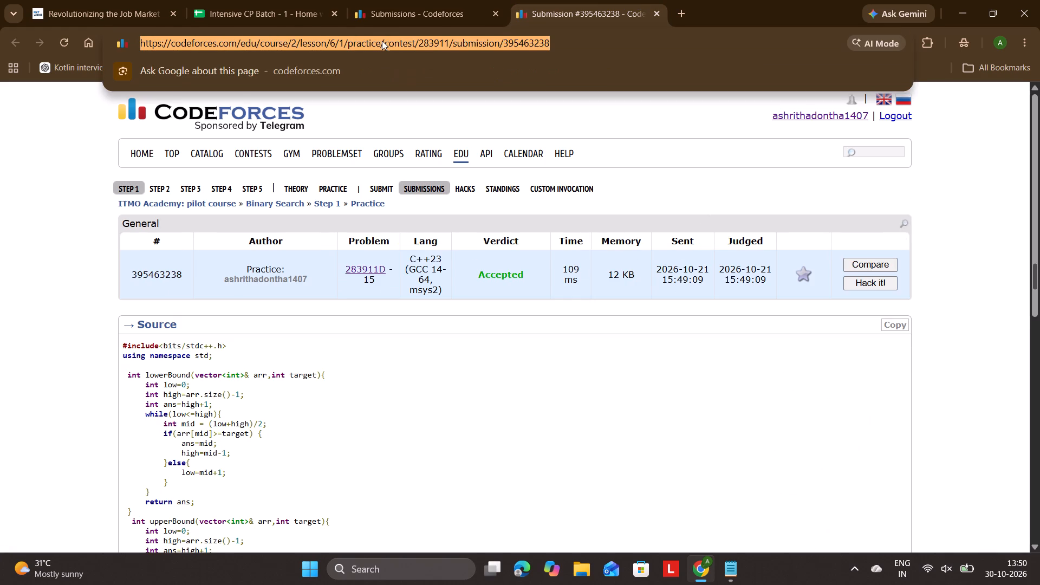
{"action": "key", "text": "ctrl+c"}
{"action": "key", "text": "alt+Tab"}
{"action": "key", "text": "Return"}
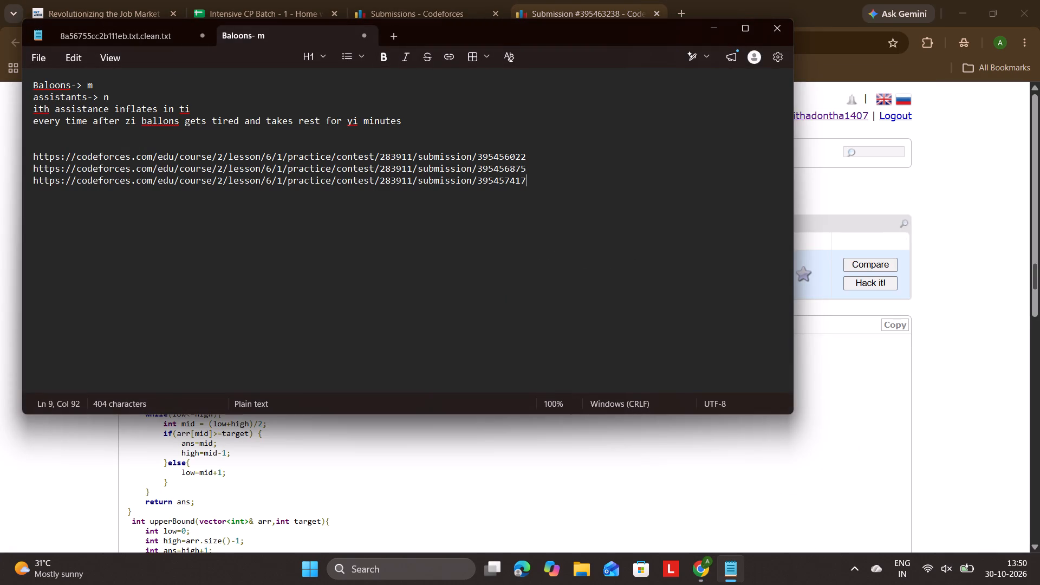
{"action": "key", "text": "ctrl+v"}
Copy the four submission URLs from Notepad, leaving out the balloon notes above them.
{"action": "left_click_drag", "start_coordinate": [548, 193], "coordinate": [0, 119]}
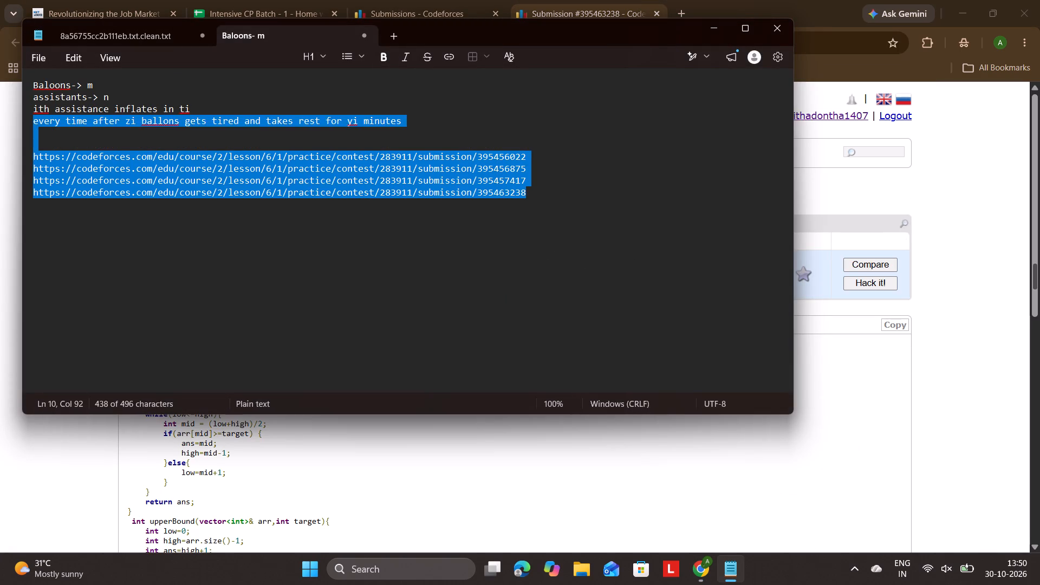
{"action": "left_click_drag", "start_coordinate": [0, 119], "coordinate": [5, 156]}
{"action": "key", "text": "ctrl+c"}
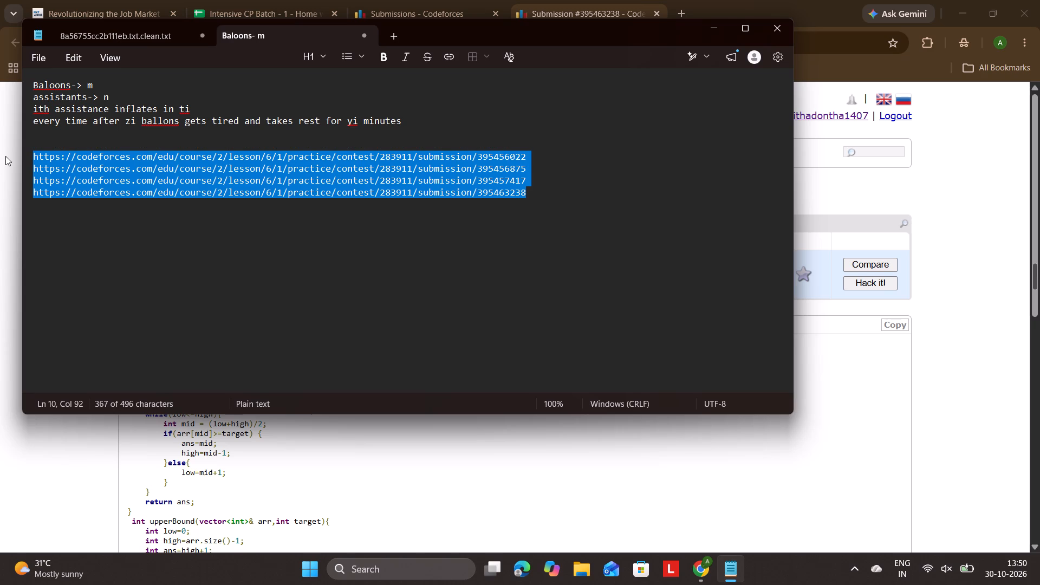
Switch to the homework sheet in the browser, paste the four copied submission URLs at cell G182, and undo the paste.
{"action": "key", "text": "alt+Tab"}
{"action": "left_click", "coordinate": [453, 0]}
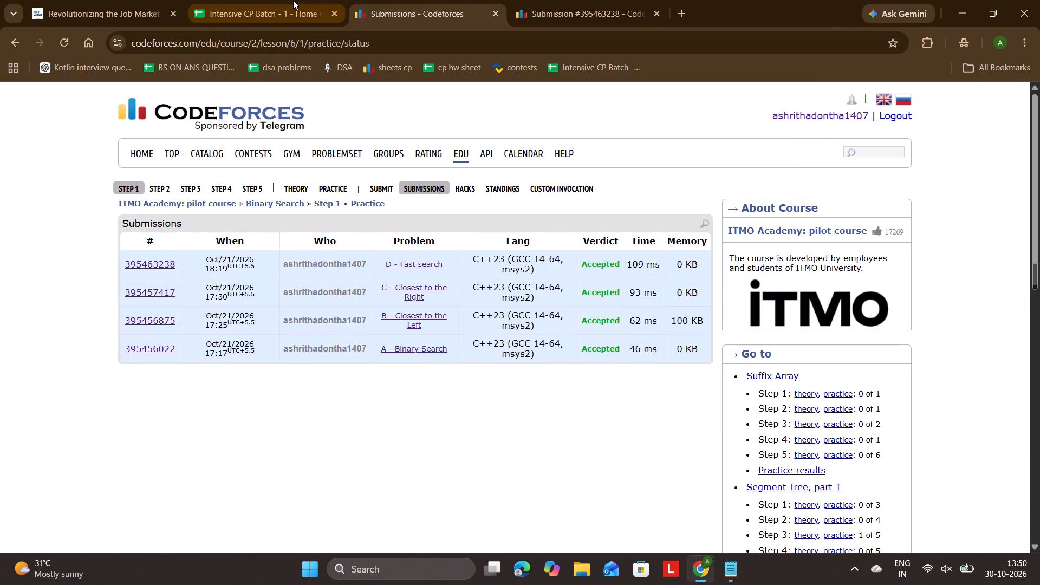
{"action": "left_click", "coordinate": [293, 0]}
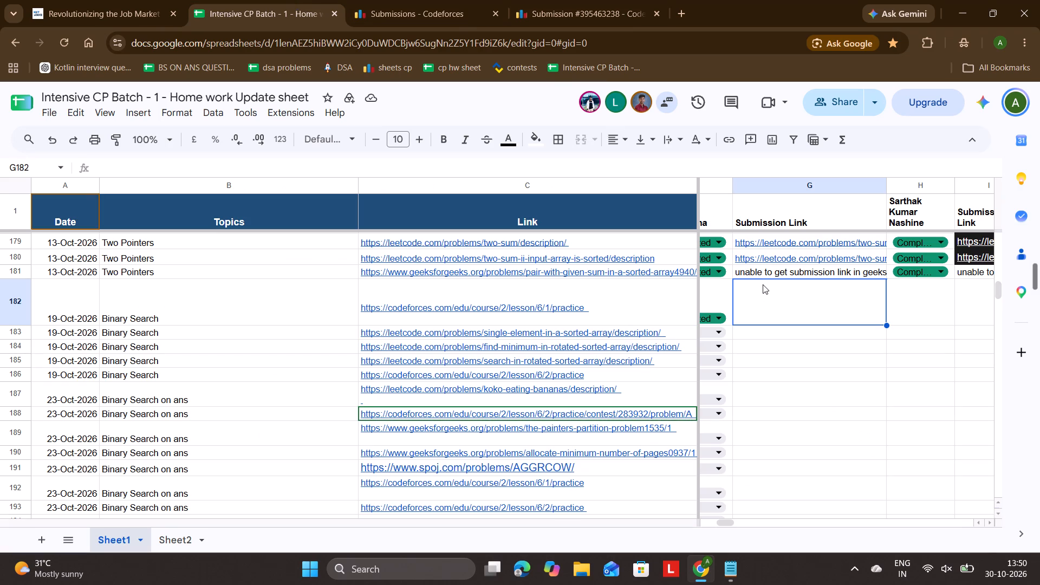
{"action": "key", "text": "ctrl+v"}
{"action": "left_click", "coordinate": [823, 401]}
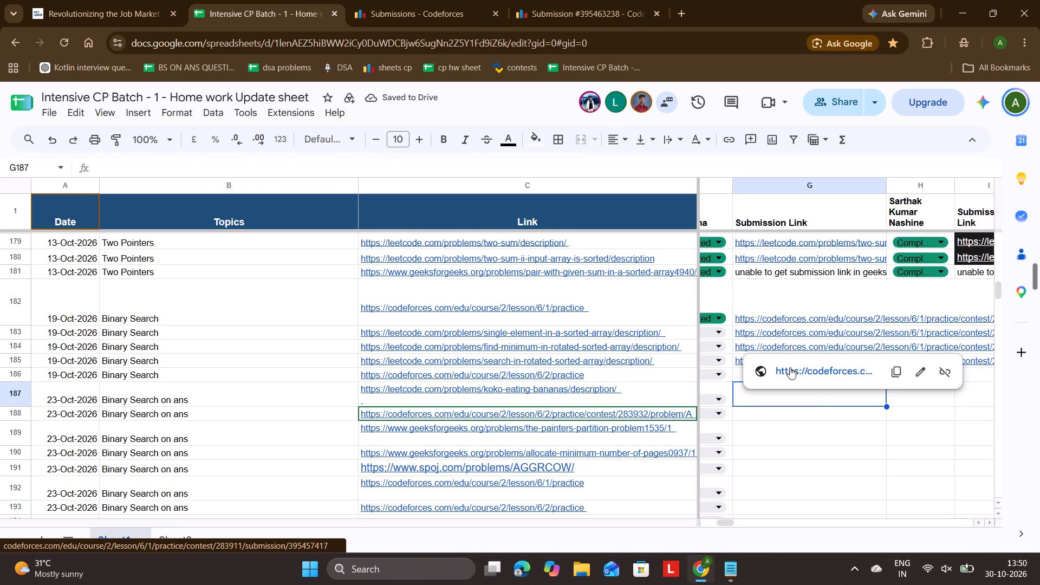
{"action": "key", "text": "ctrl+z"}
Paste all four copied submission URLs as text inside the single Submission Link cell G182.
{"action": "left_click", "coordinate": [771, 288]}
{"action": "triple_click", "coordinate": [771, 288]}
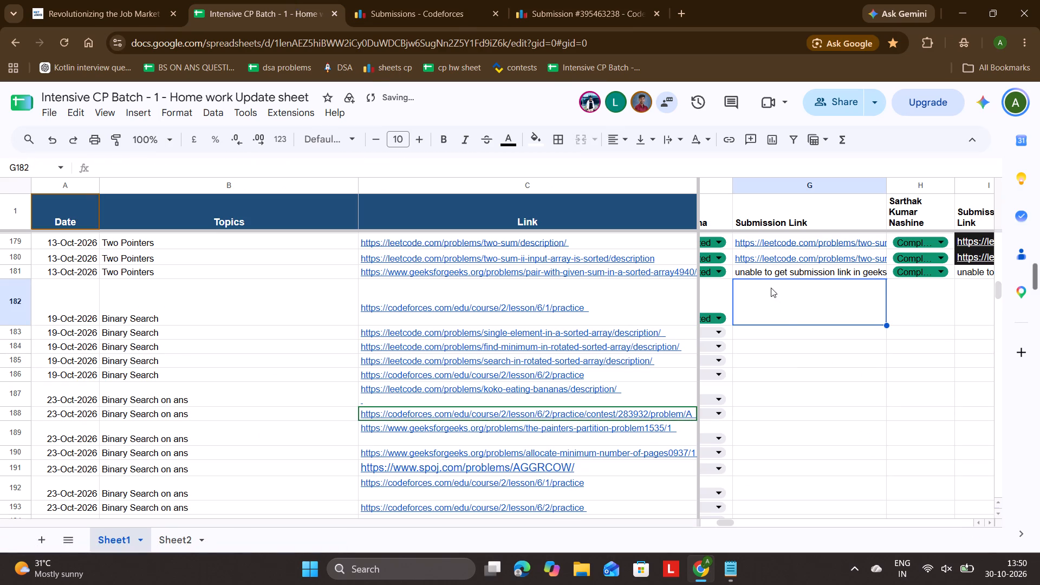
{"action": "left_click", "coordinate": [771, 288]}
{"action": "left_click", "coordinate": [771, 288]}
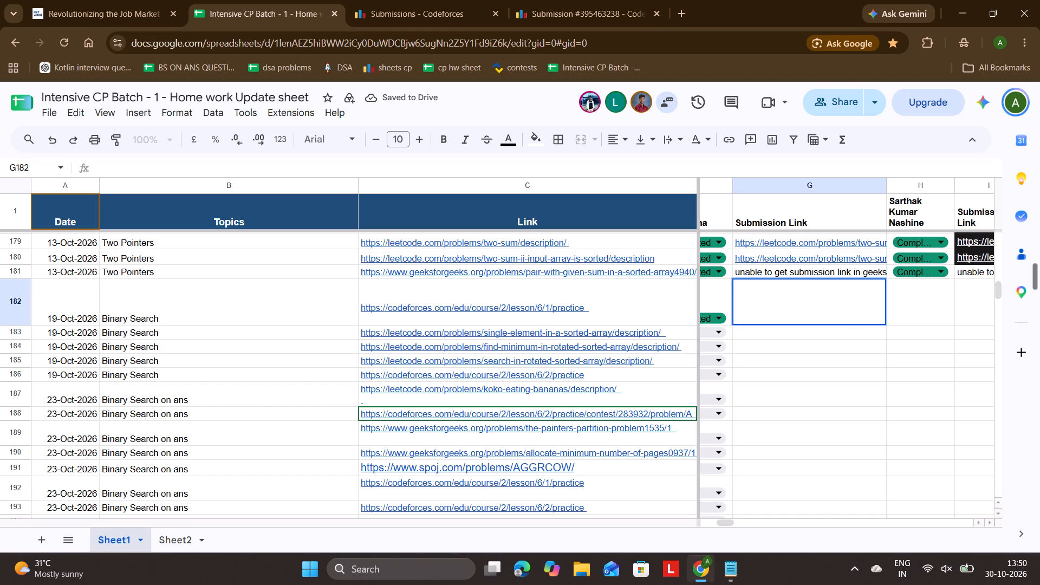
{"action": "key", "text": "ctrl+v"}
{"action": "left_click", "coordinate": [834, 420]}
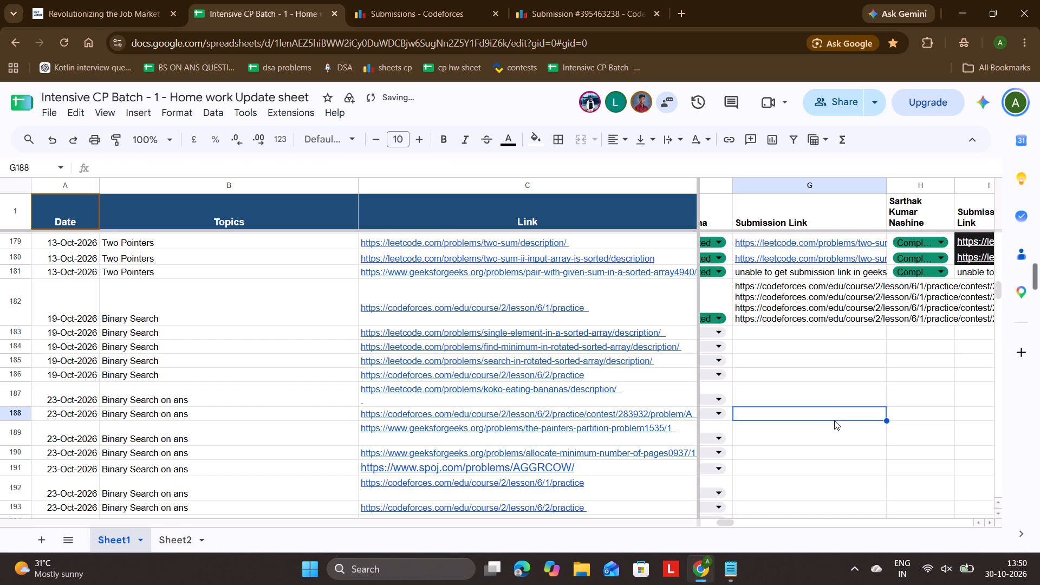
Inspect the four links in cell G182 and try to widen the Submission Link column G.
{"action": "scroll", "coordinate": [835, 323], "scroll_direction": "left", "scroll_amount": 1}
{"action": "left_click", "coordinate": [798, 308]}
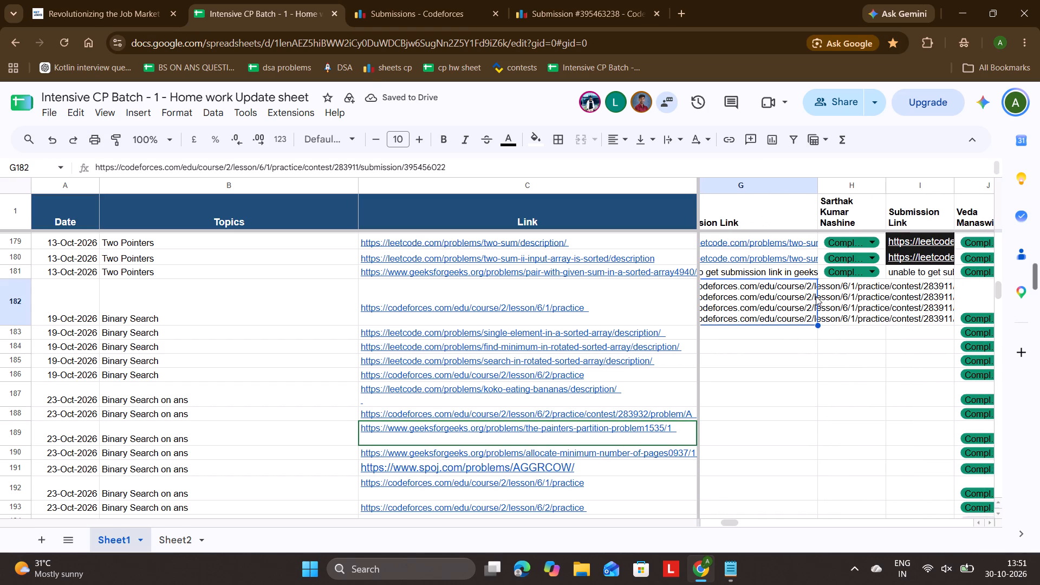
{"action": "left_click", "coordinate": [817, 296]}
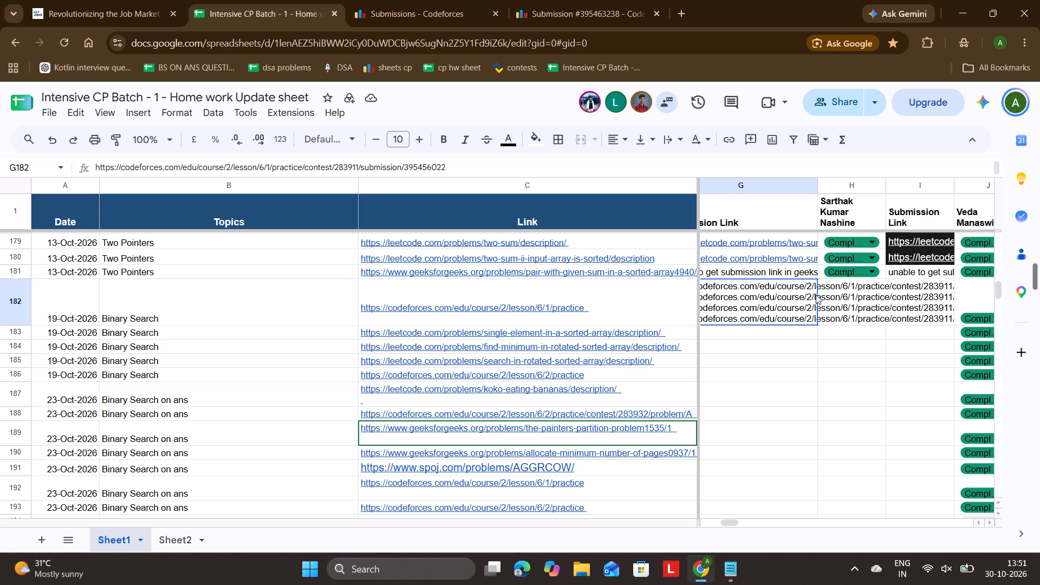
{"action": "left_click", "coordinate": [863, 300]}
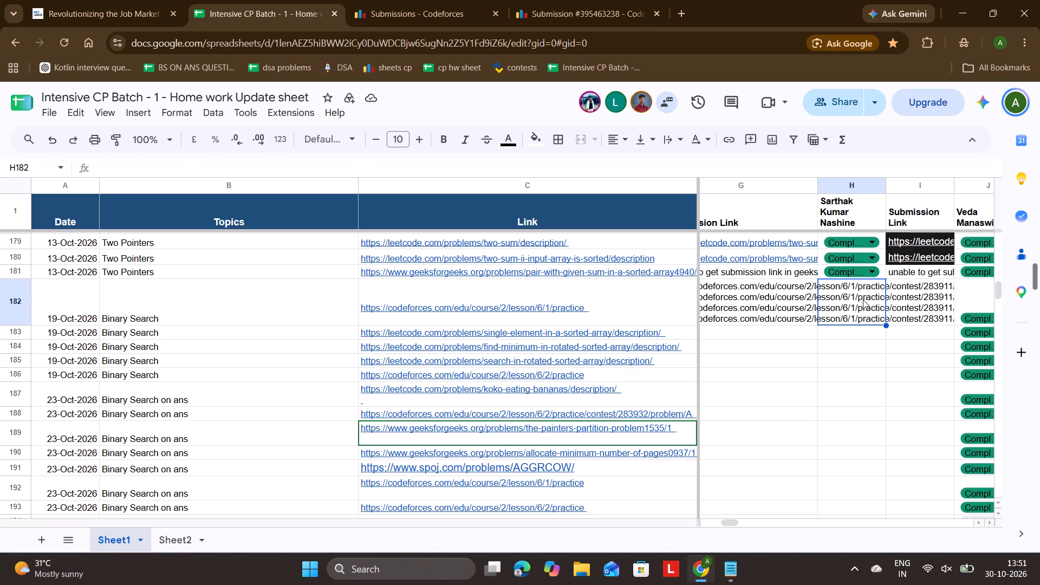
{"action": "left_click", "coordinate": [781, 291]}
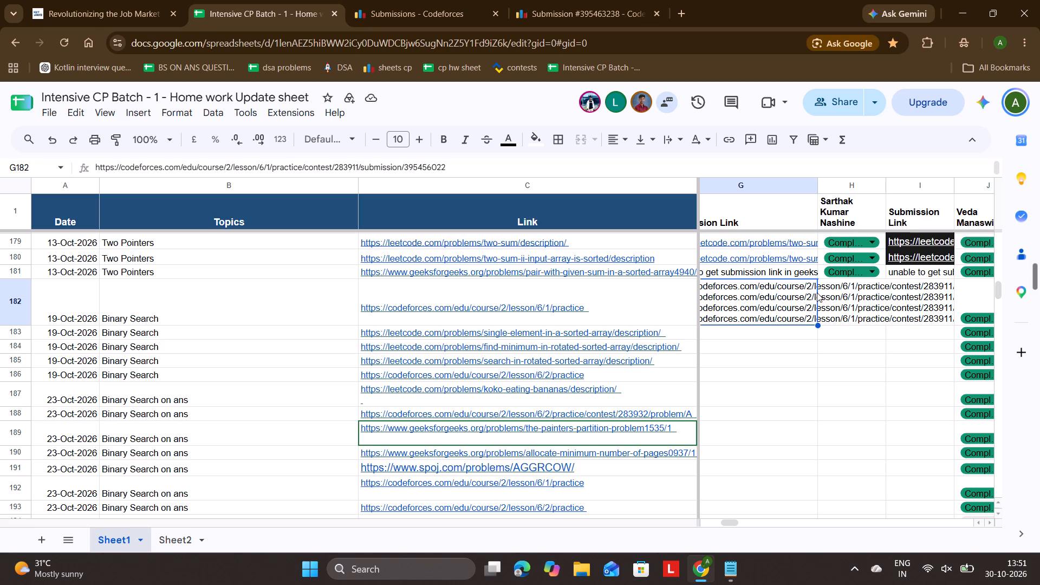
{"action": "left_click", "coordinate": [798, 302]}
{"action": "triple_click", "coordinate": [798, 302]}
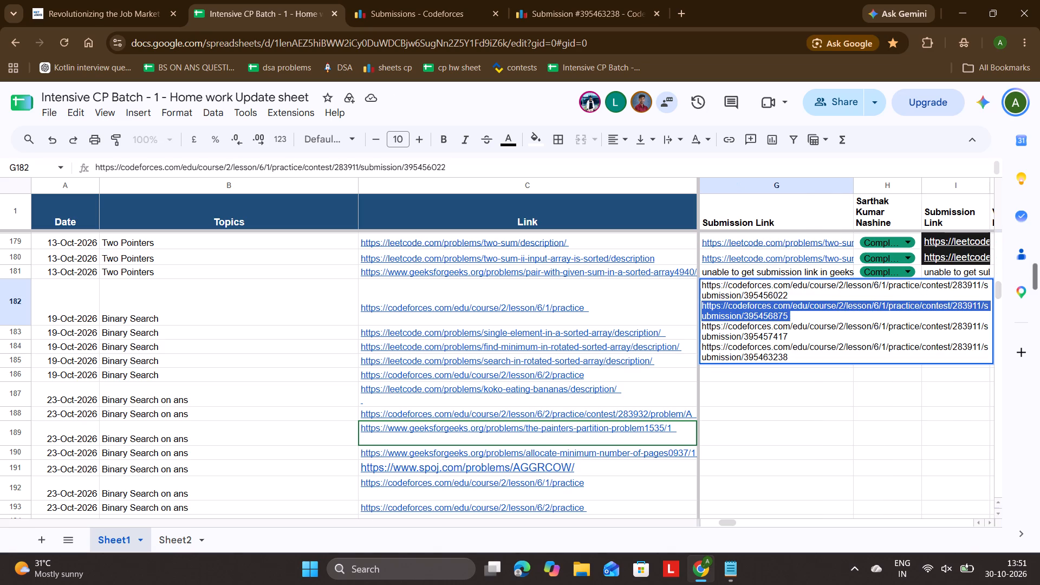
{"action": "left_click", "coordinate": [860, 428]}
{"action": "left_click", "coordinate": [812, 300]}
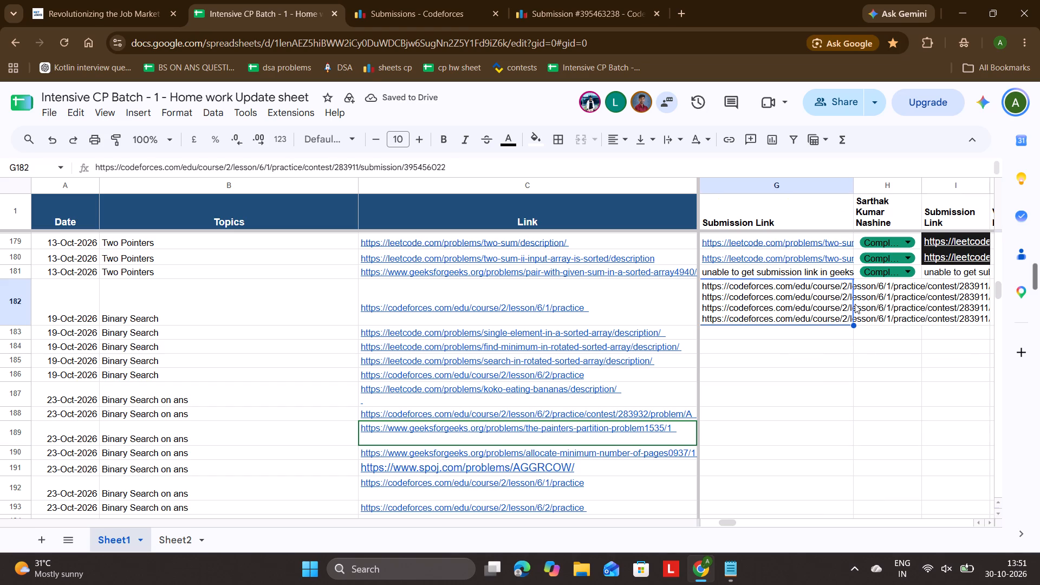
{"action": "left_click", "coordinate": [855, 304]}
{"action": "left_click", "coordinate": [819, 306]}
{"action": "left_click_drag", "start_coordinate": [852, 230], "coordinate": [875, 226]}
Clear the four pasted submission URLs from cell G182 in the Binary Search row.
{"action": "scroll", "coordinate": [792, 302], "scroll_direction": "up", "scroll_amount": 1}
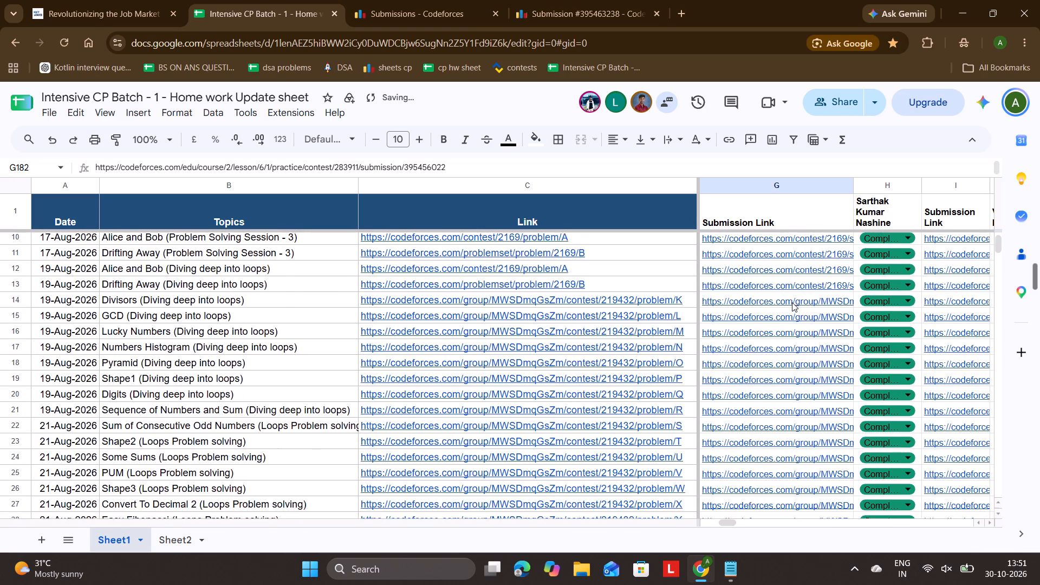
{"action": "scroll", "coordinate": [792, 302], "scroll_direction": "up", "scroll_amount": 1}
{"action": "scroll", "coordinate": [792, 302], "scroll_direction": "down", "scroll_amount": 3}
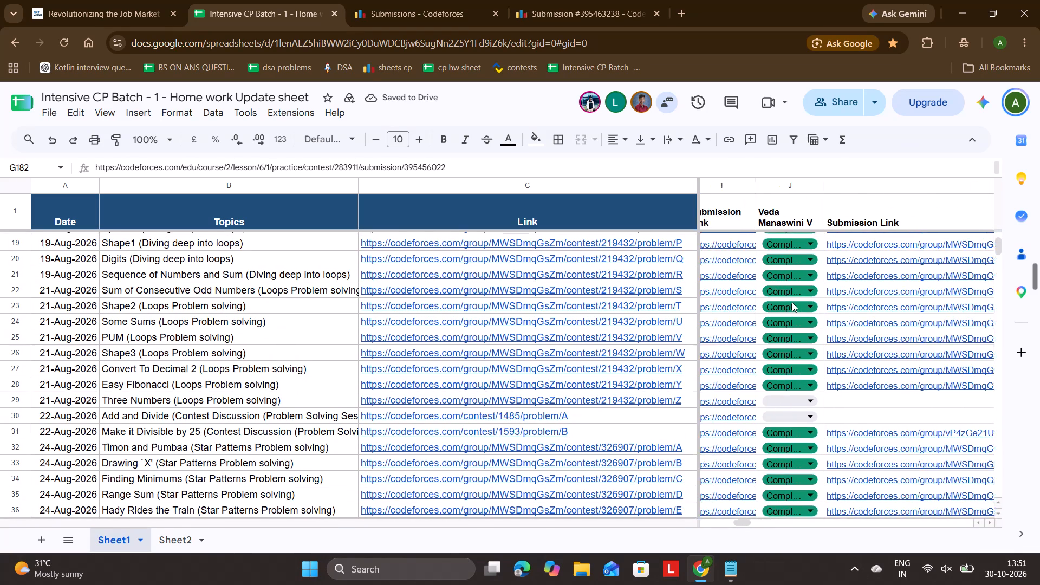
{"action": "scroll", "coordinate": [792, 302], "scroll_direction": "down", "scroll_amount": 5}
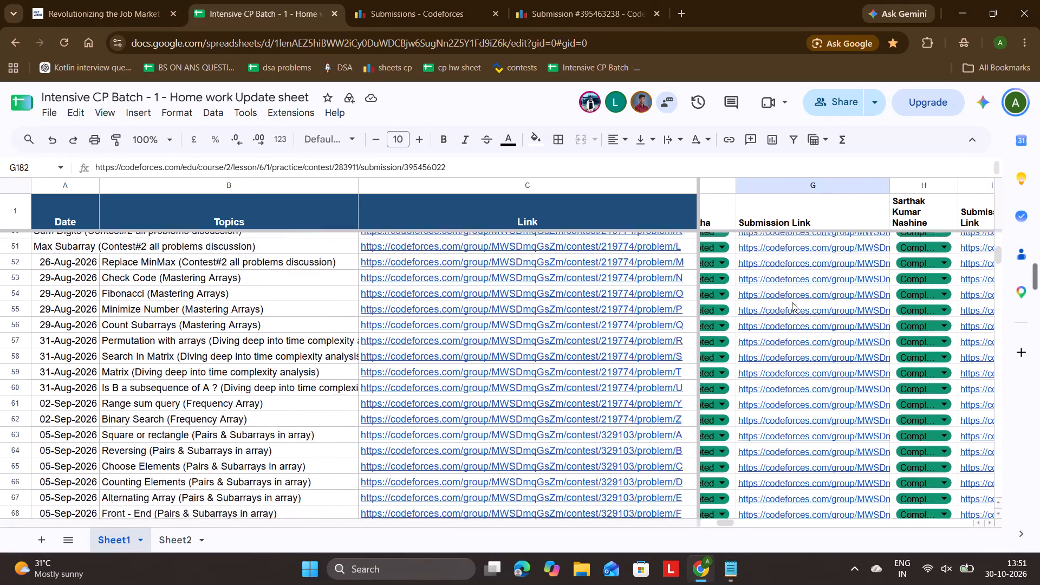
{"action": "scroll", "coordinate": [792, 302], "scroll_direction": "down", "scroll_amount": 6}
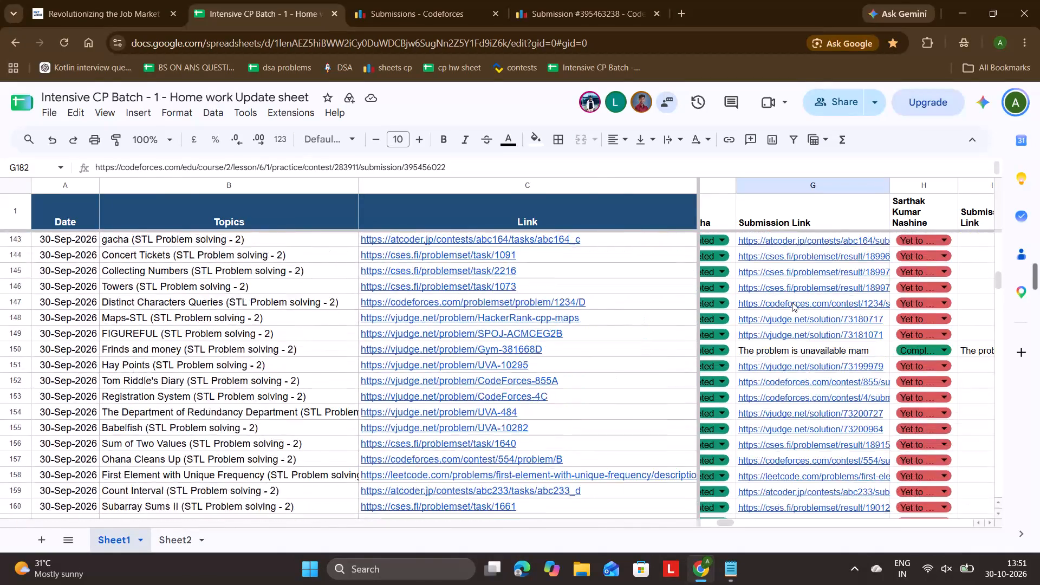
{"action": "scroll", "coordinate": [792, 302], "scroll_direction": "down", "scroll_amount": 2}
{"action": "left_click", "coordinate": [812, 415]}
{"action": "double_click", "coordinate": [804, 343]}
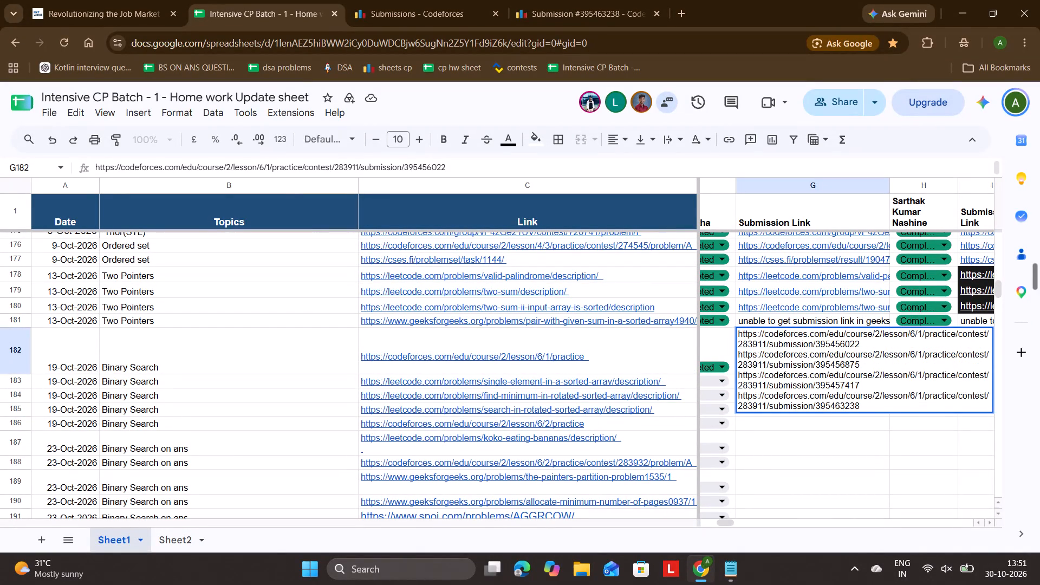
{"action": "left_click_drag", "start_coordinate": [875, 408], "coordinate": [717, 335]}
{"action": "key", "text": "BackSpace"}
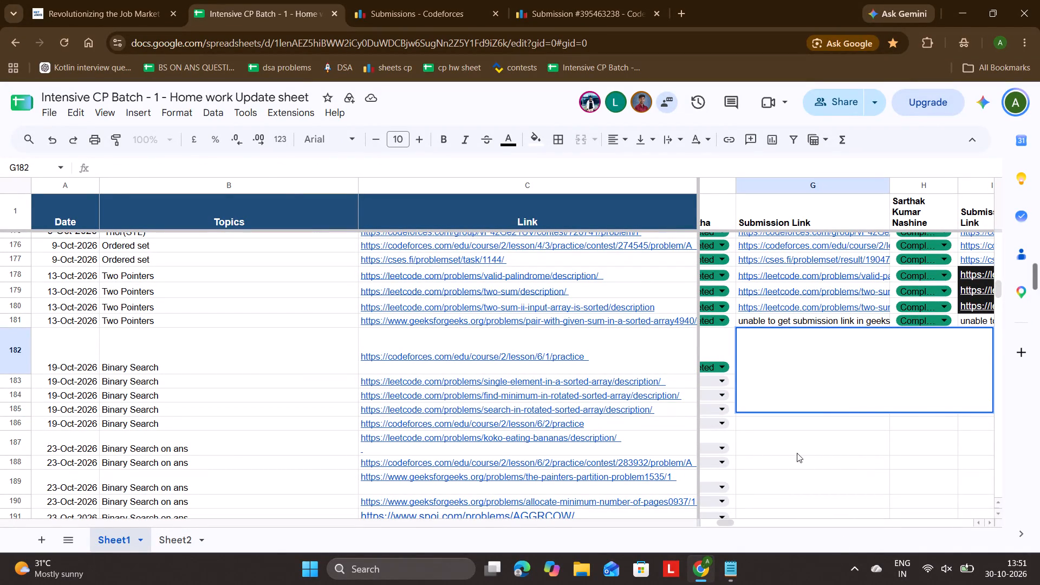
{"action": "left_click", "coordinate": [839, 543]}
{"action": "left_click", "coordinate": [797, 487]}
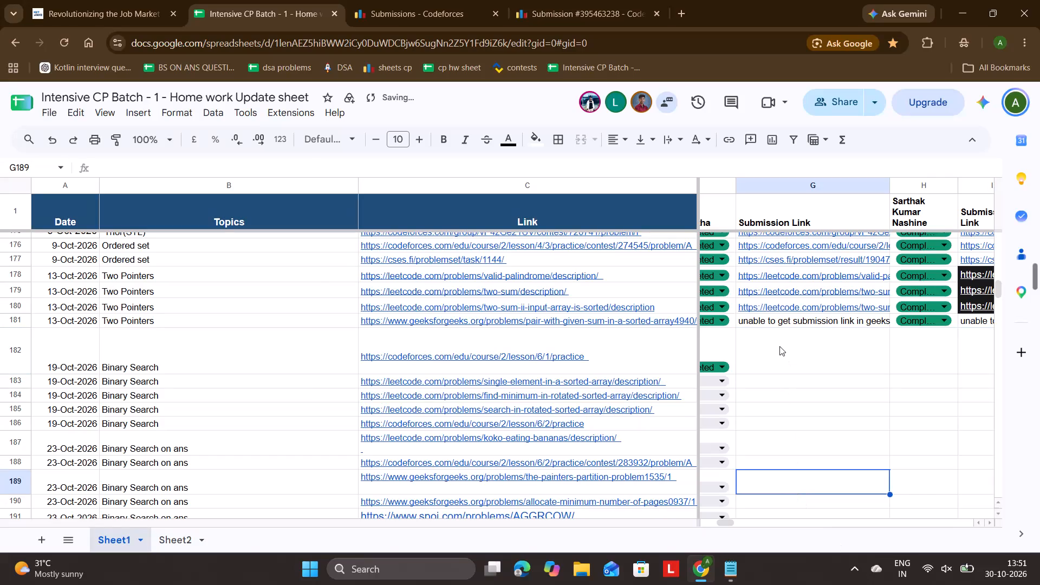
Enter the note "Unable to submit multiple links" in the Submission Link cell G182, matching the note in column E.
{"action": "left_click", "coordinate": [779, 346]}
{"action": "scroll", "coordinate": [779, 346], "scroll_direction": "right", "scroll_amount": 2}
{"action": "scroll", "coordinate": [779, 346], "scroll_direction": "left", "scroll_amount": 1}
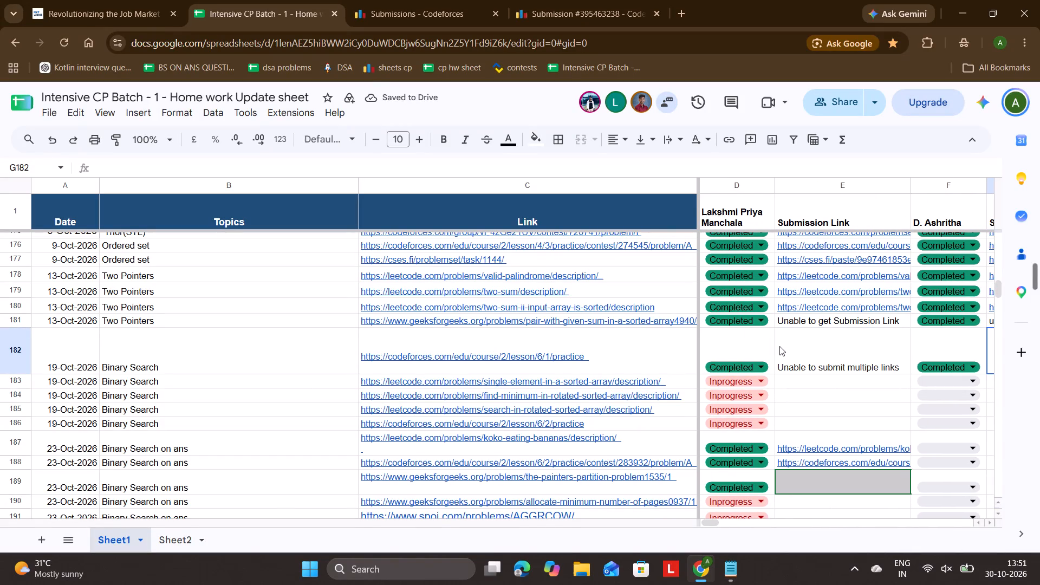
{"action": "scroll", "coordinate": [779, 346], "scroll_direction": "left", "scroll_amount": 1}
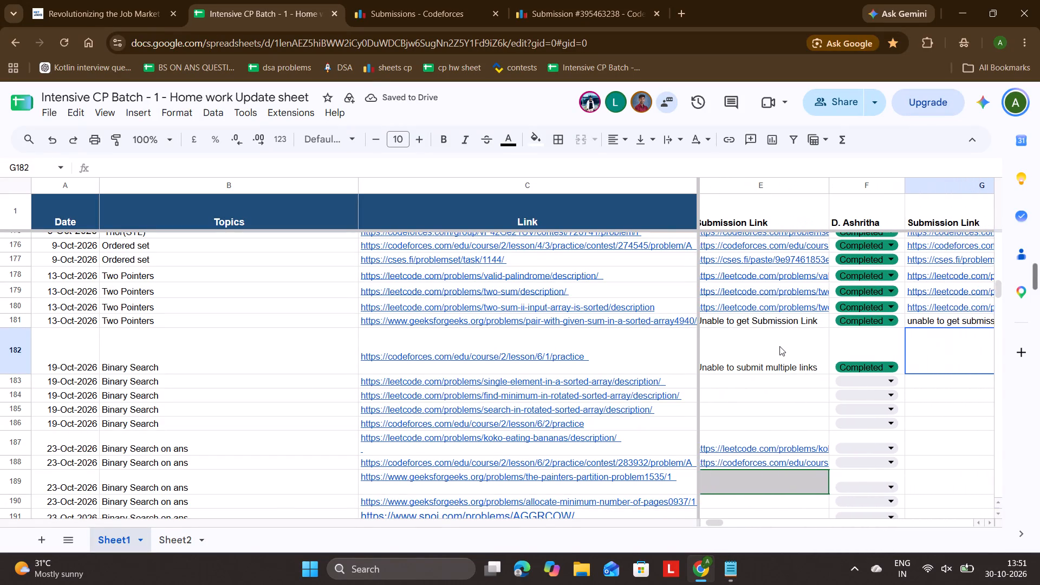
{"action": "scroll", "coordinate": [779, 346], "scroll_direction": "left", "scroll_amount": 1}
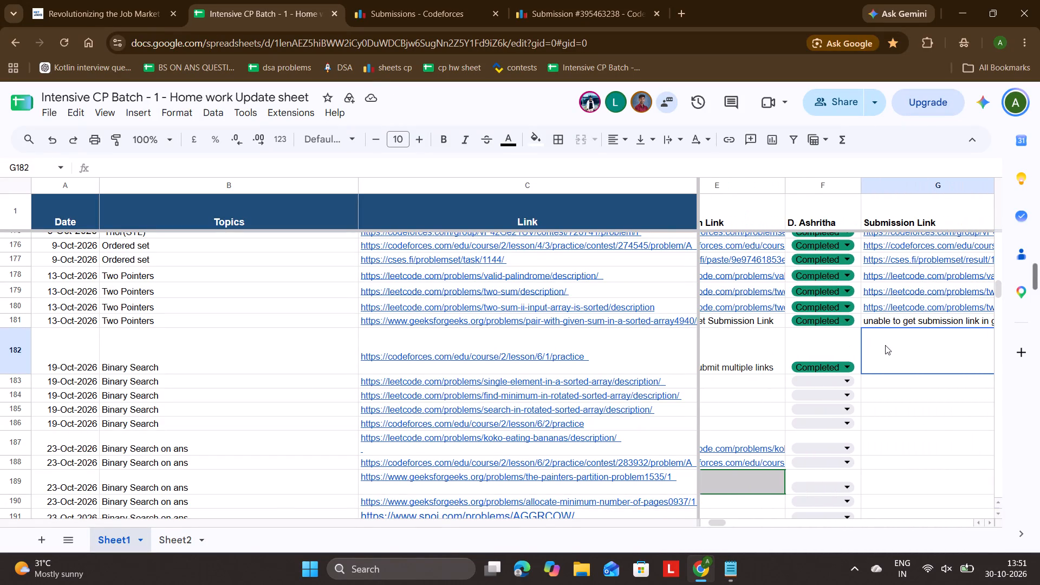
{"action": "left_click", "coordinate": [885, 345]}
{"action": "key", "text": "u"}
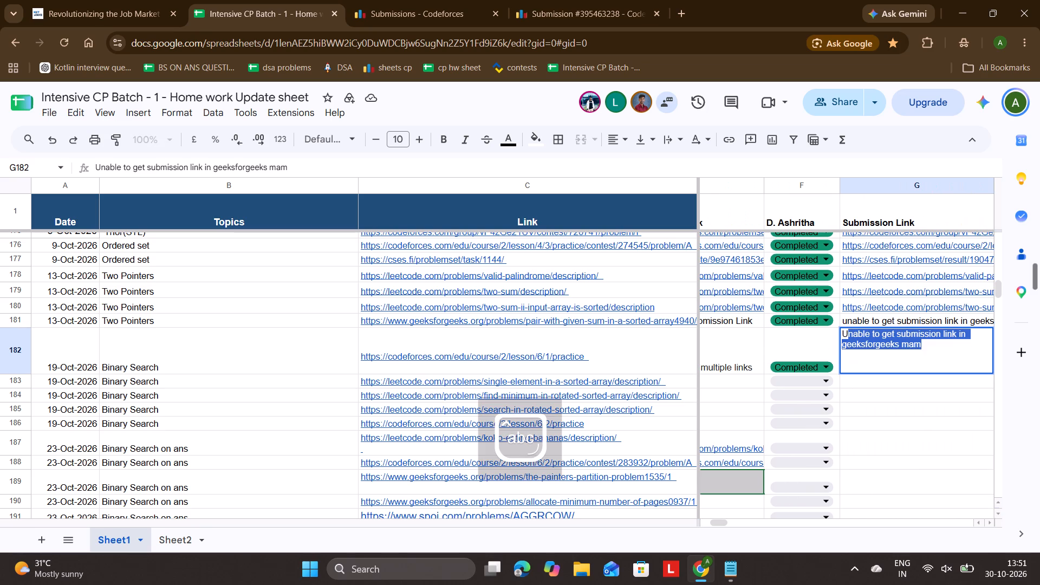
{"action": "type", "text": "bab"}
{"action": "key", "text": "BackSpace"}
{"action": "key", "text": "BackSpace"}
{"action": "key", "text": "BackSpace"}
{"action": "type", "text": "nable to submit mupl"}
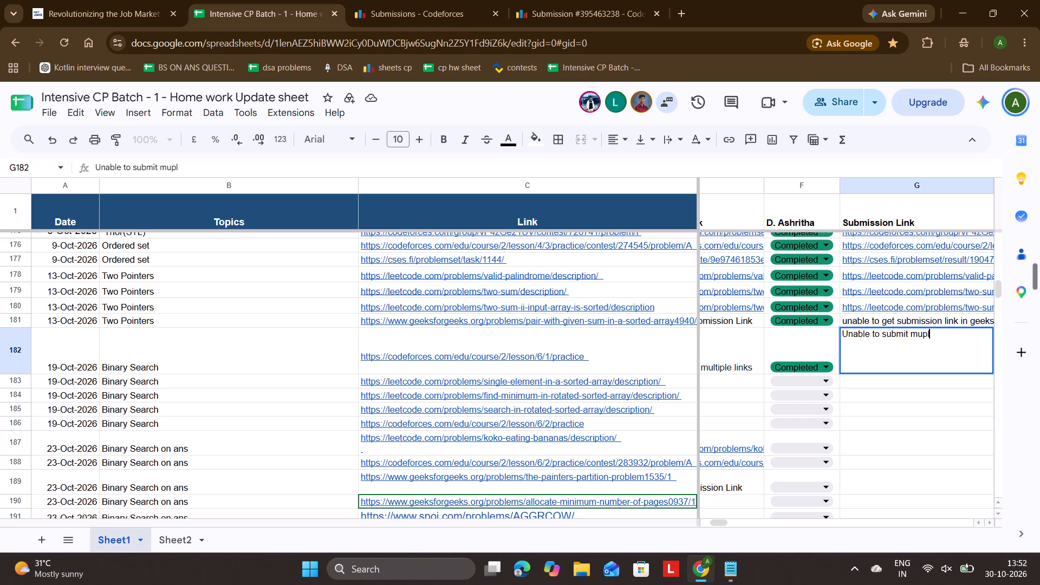
{"action": "key", "text": "BackSpace"}
{"action": "key", "text": "BackSpace"}
{"action": "type", "text": "ltiple ln"}
{"action": "key", "text": "BackSpace"}
{"action": "type", "text": "ins"}
{"action": "key", "text": "BackSpace"}
{"action": "type", "text": "ks"}
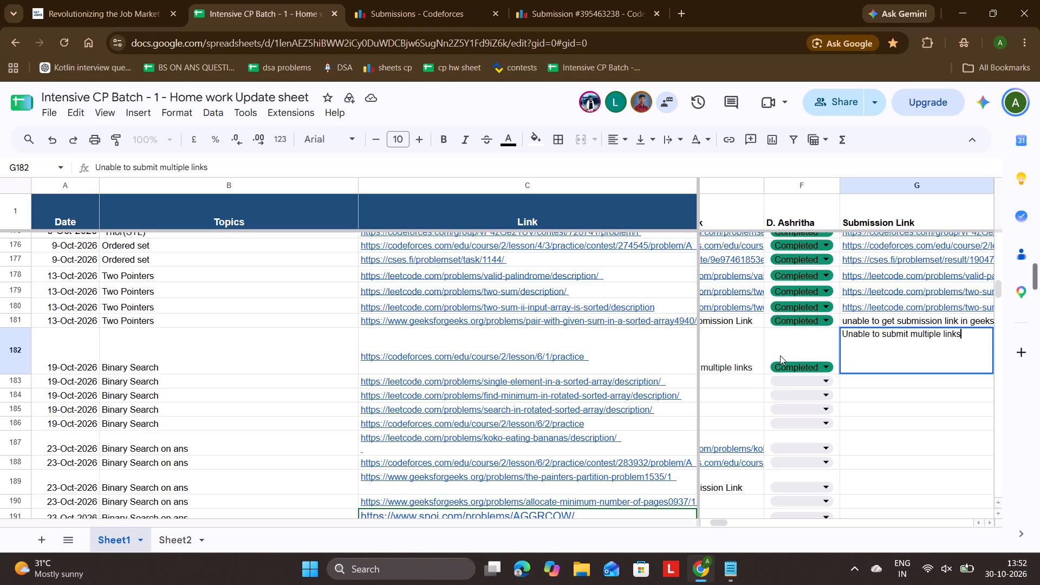
{"action": "left_click", "coordinate": [788, 322]}
{"action": "left_click", "coordinate": [941, 440]}
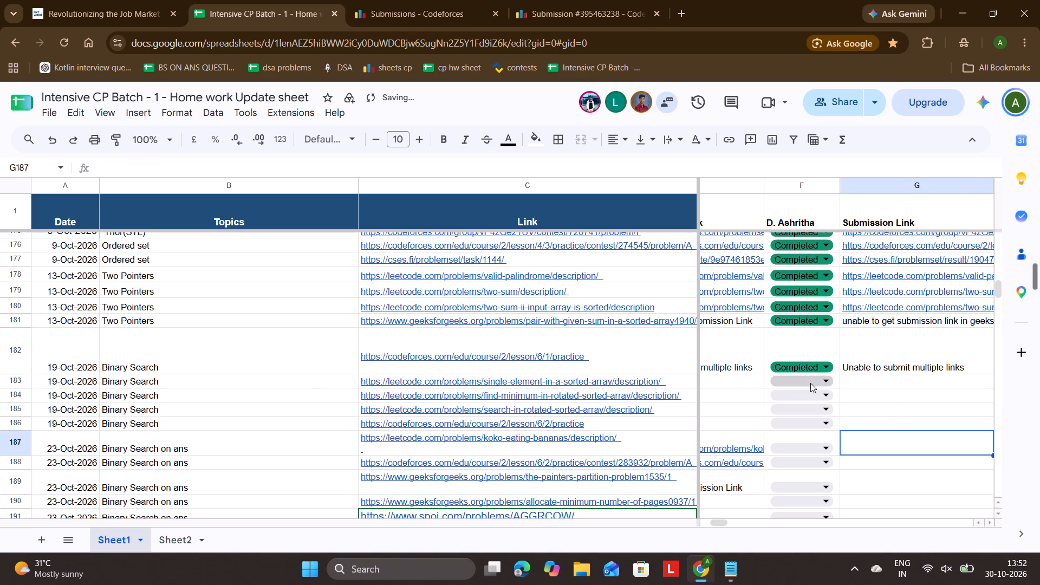
Open the row 183 LeetCode problem, Single Element in a Sorted Array, and open its accepted submission from Oct 21, 2026.
{"action": "left_click", "coordinate": [808, 382]}
{"action": "left_click", "coordinate": [807, 385]}
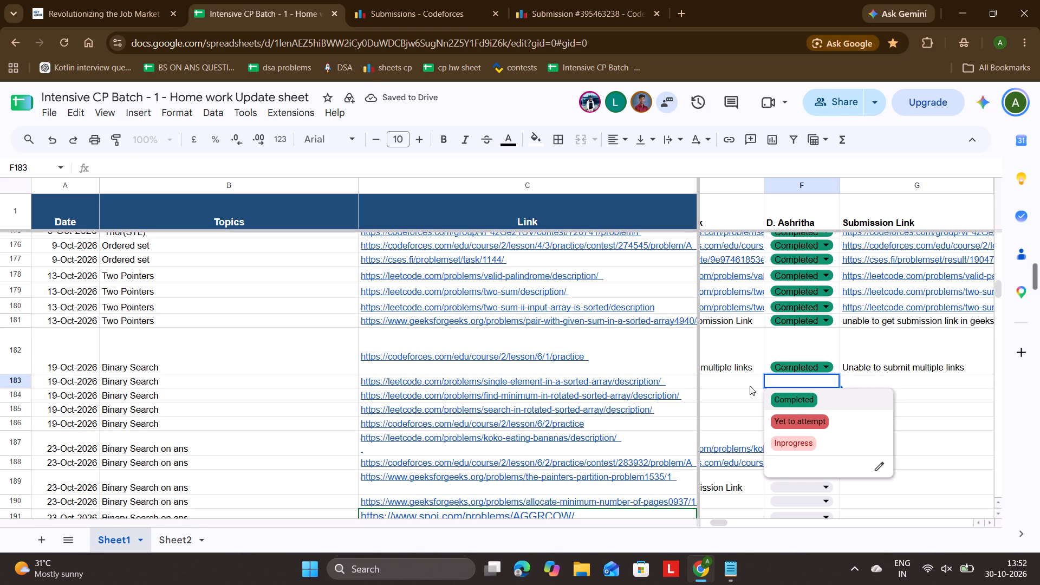
{"action": "left_click", "coordinate": [660, 382]}
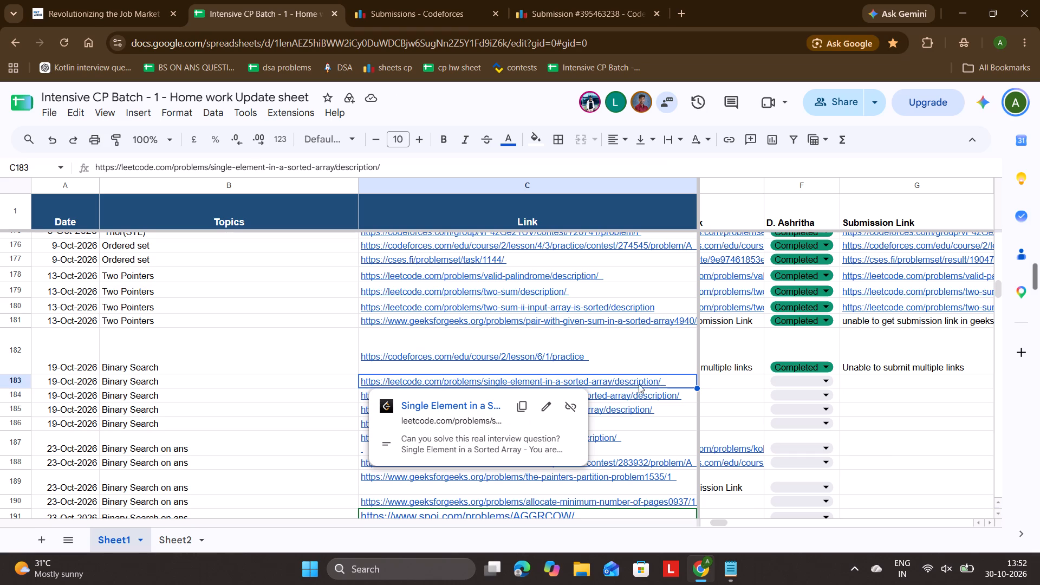
{"action": "left_click", "coordinate": [462, 406]}
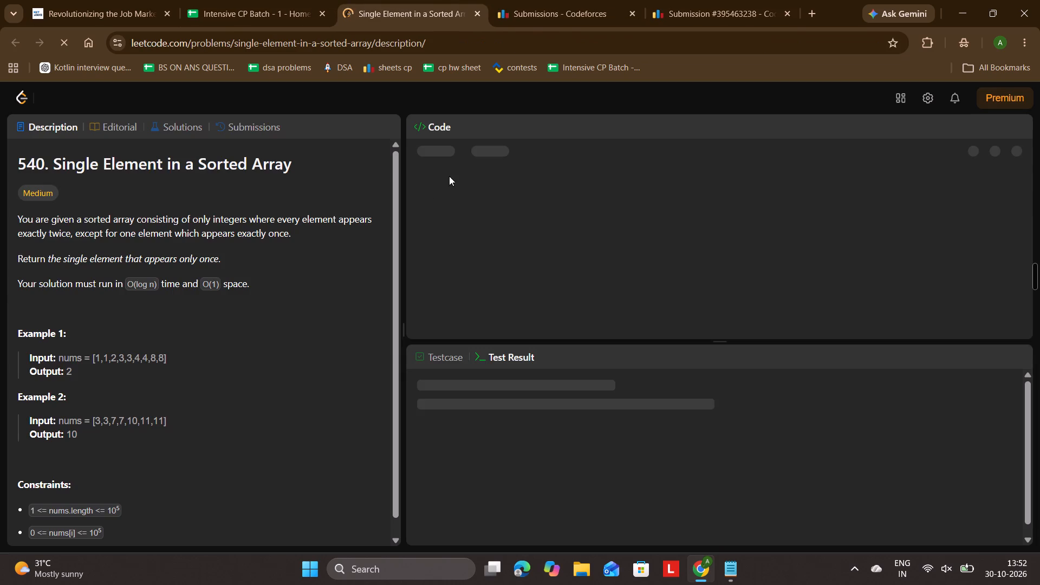
{"action": "scroll", "coordinate": [383, 258], "scroll_direction": "down", "scroll_amount": 1}
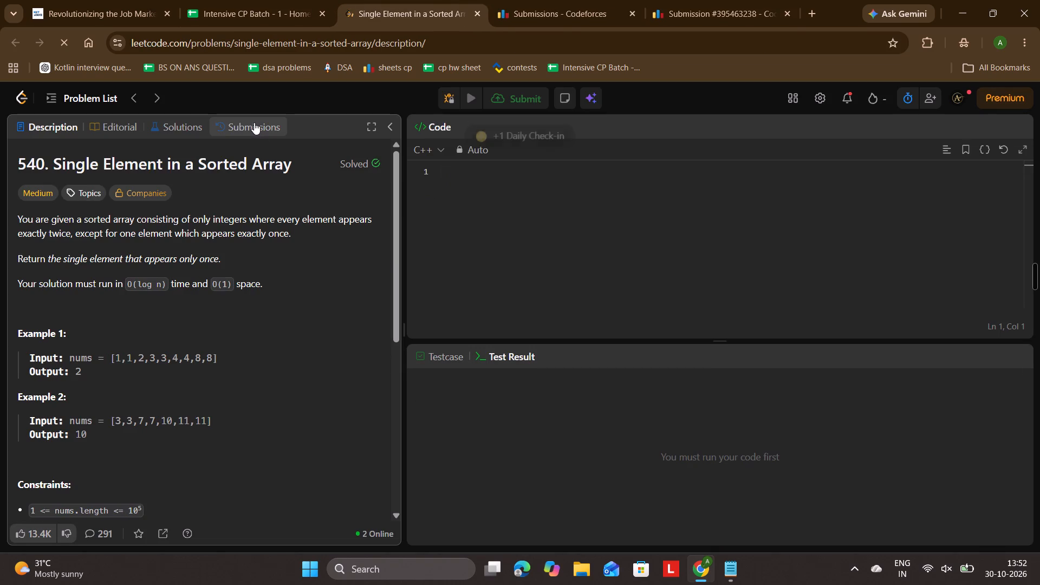
{"action": "left_click", "coordinate": [254, 122]}
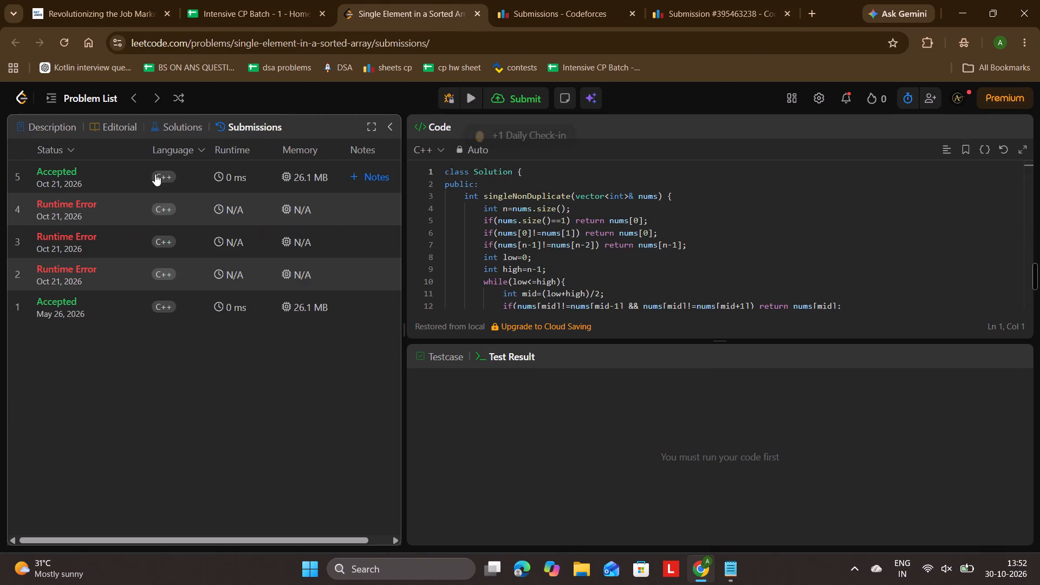
{"action": "left_click", "coordinate": [145, 184]}
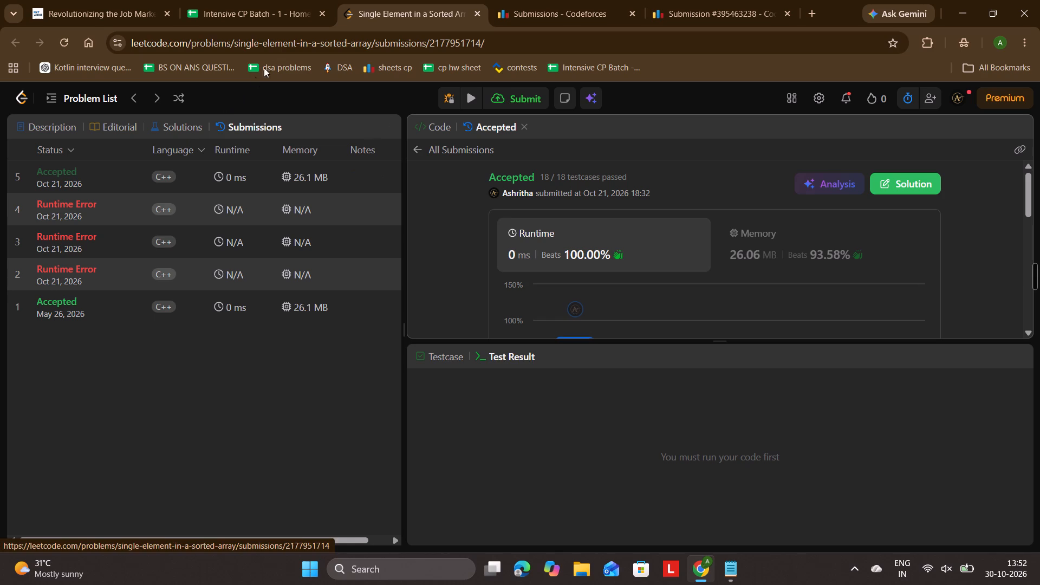
Mark row 183 as Completed in column F and paste the opened LeetCode submission's URL into Submission Link cell G183.
{"action": "triple_click", "coordinate": [292, 37]}
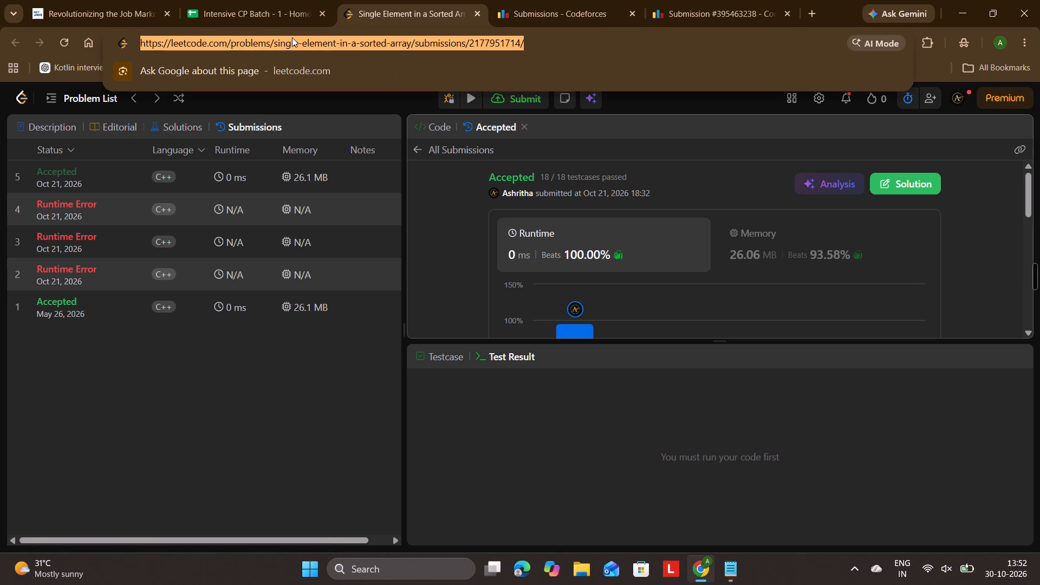
{"action": "key", "text": "ctrl+c"}
{"action": "left_click", "coordinate": [269, 0]}
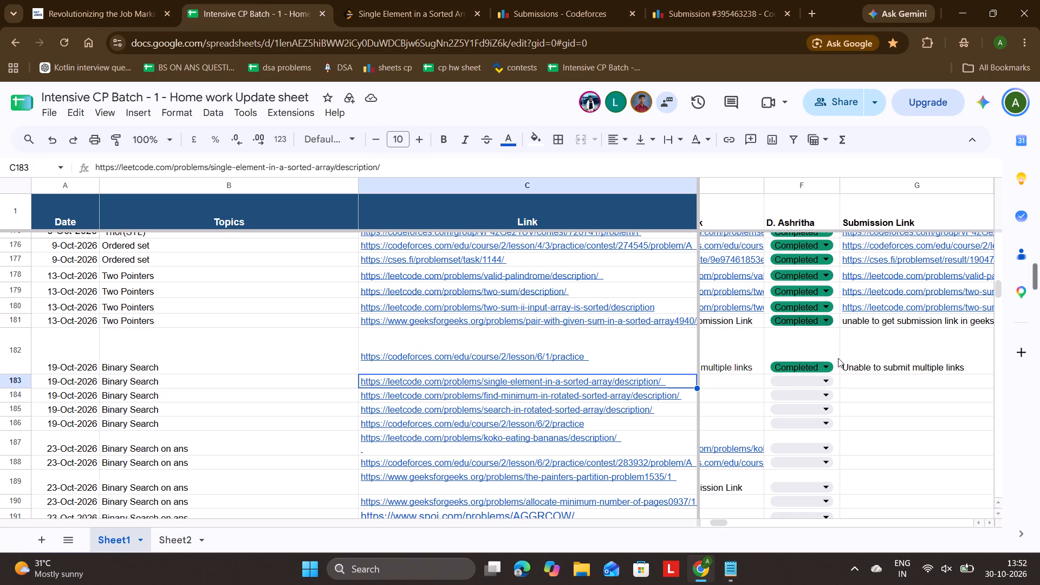
{"action": "left_click", "coordinate": [805, 382]}
{"action": "left_click", "coordinate": [818, 398]}
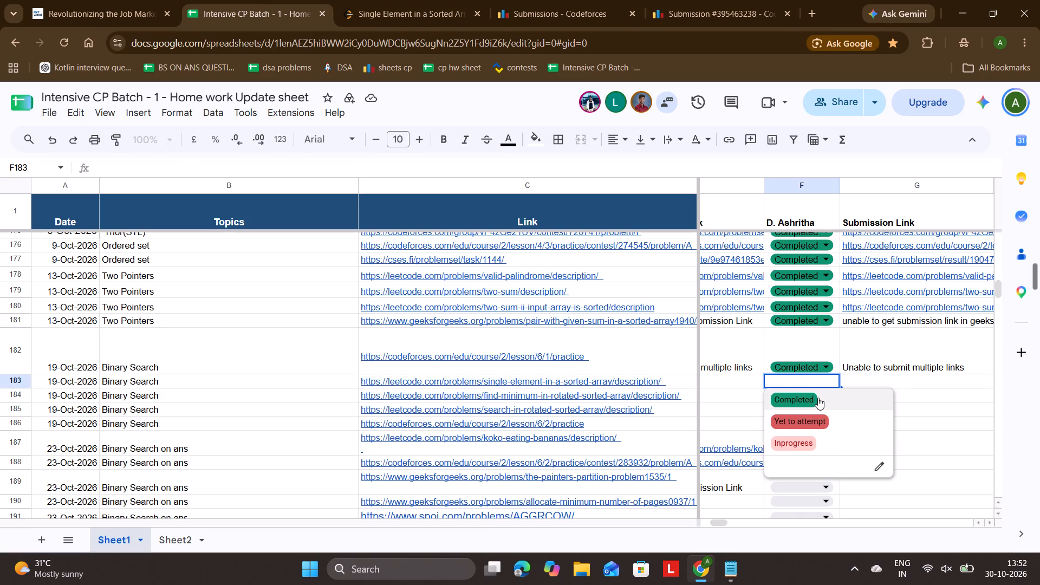
{"action": "left_click", "coordinate": [878, 382]}
{"action": "key", "text": "ctrl+v"}
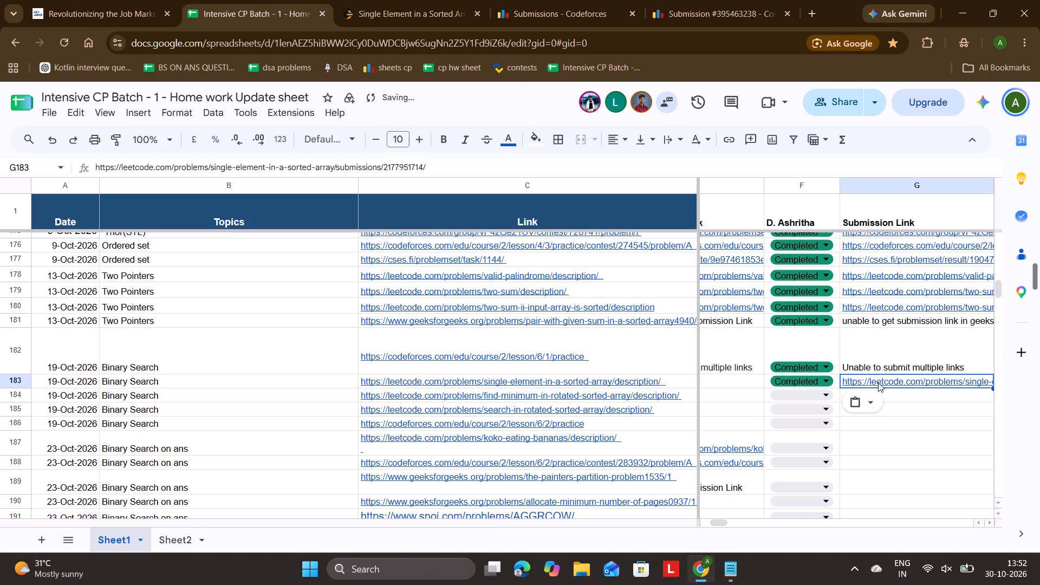
Open the row 184 LeetCode problem, Find Minimum in Rotated Sorted Array, and open its accepted submission from Oct 21, 2026.
{"action": "left_click", "coordinate": [610, 396]}
{"action": "left_click", "coordinate": [473, 425]}
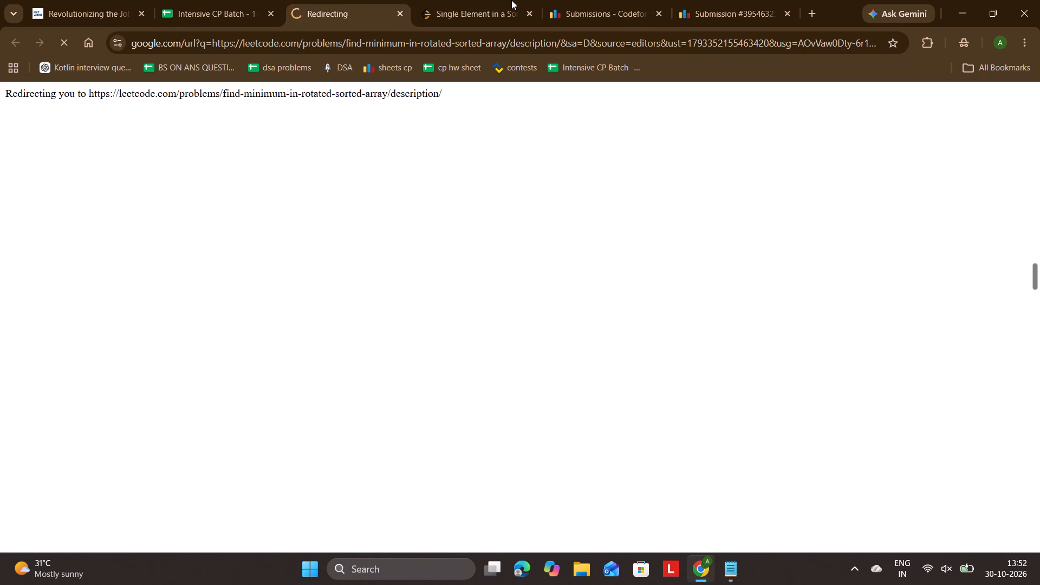
{"action": "left_click", "coordinate": [532, 18]}
{"action": "left_click", "coordinate": [278, 118]}
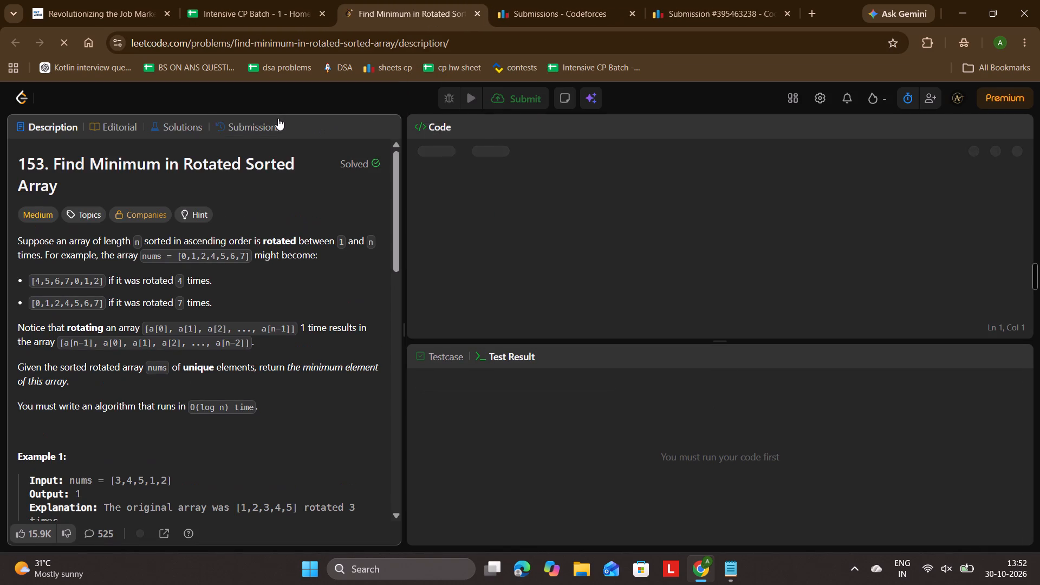
{"action": "scroll", "coordinate": [237, 275], "scroll_direction": "down", "scroll_amount": 1}
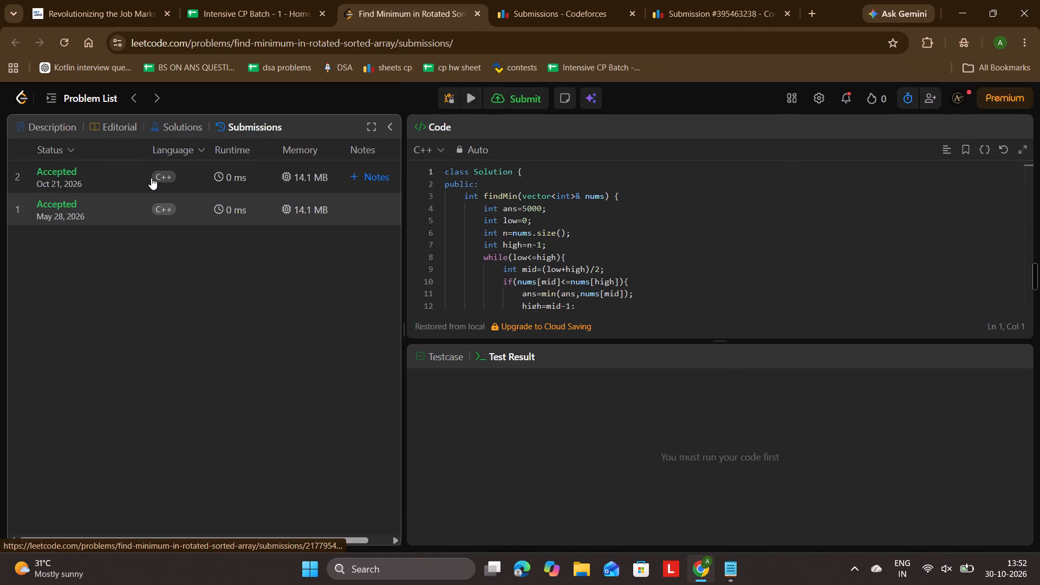
{"action": "left_click", "coordinate": [151, 178]}
Copy this submission's URL, mark row 184 as Completed in column F, and paste the URL into Submission Link cell G184.
{"action": "triple_click", "coordinate": [260, 41]}
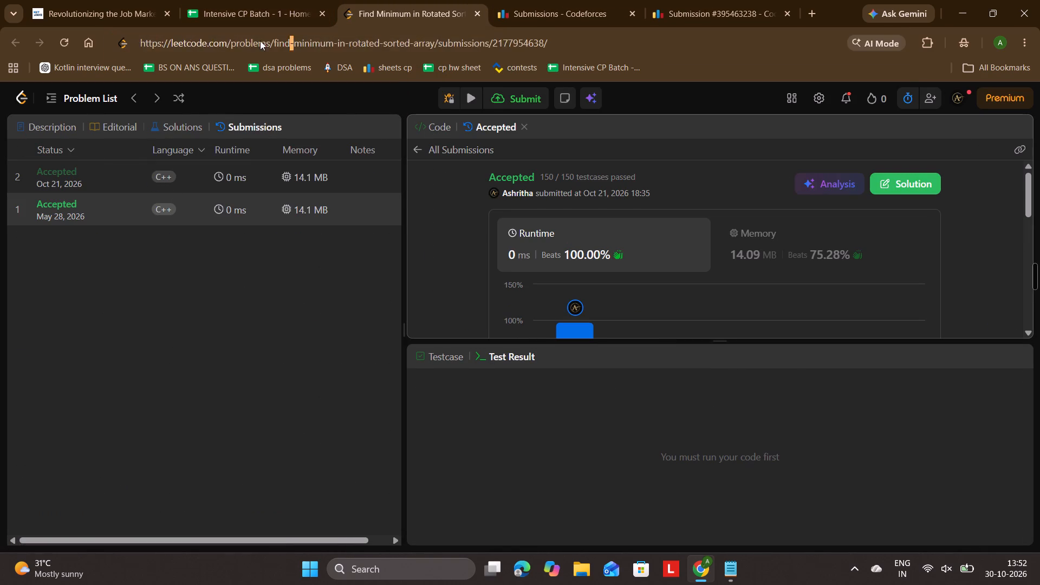
{"action": "left_click", "coordinate": [260, 41]}
{"action": "key", "text": "ctrl+a"}
{"action": "key", "text": "ctrl+c"}
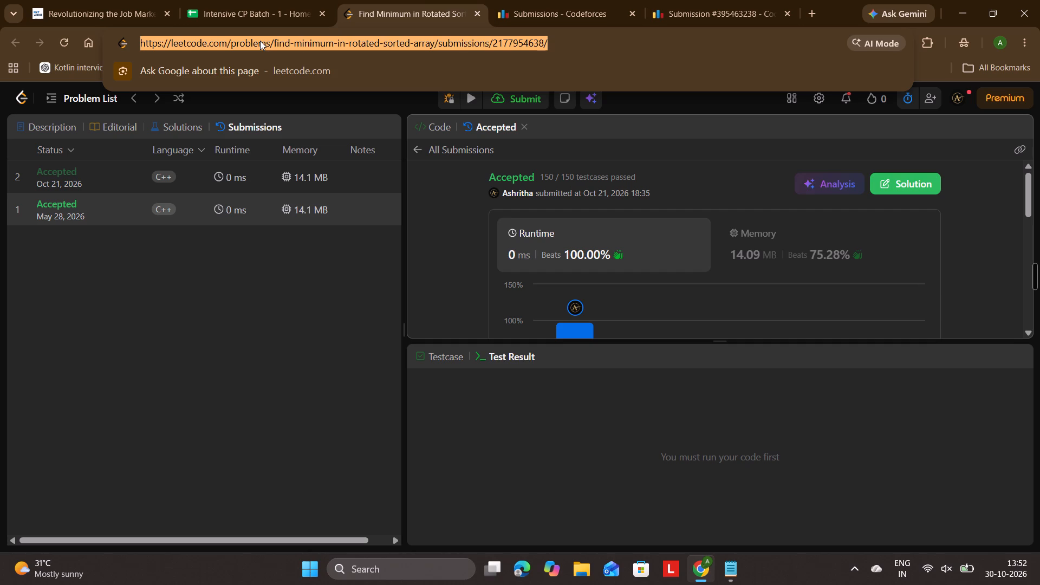
{"action": "left_click", "coordinate": [263, 0]}
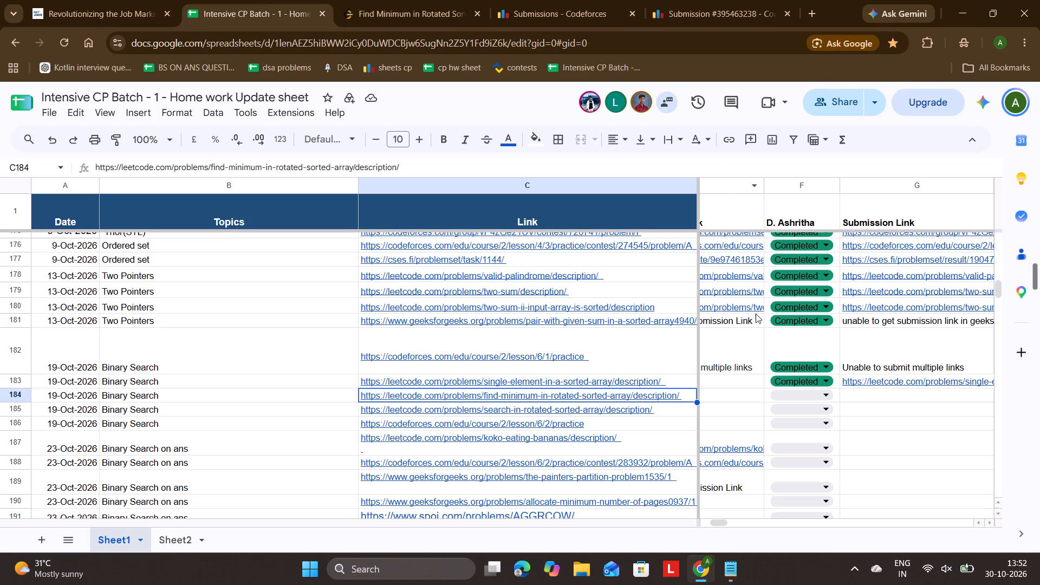
{"action": "left_click", "coordinate": [782, 390]}
{"action": "left_click", "coordinate": [790, 405]}
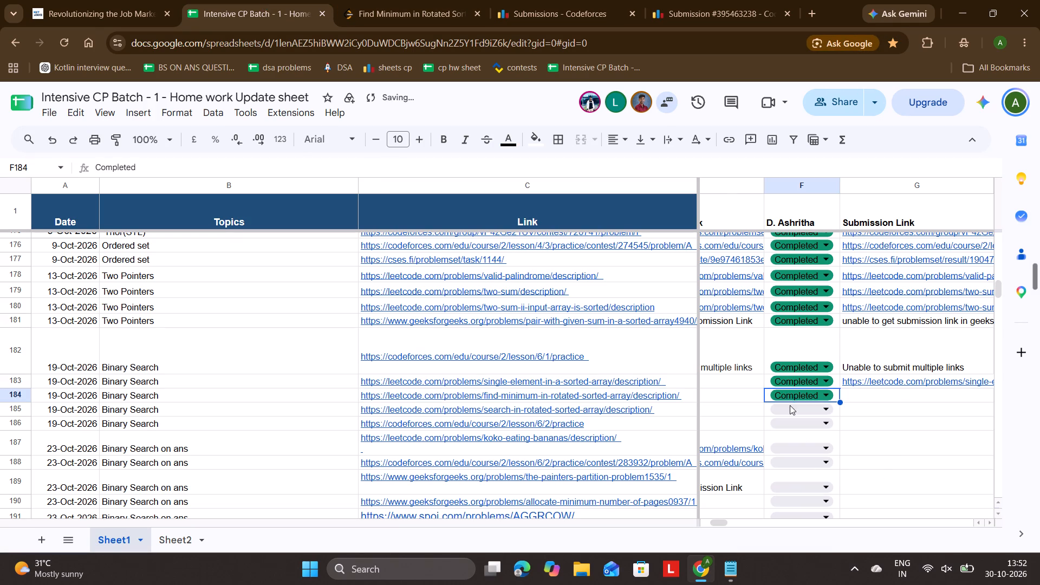
{"action": "left_click", "coordinate": [869, 394]}
{"action": "key", "text": "ctrl+v"}
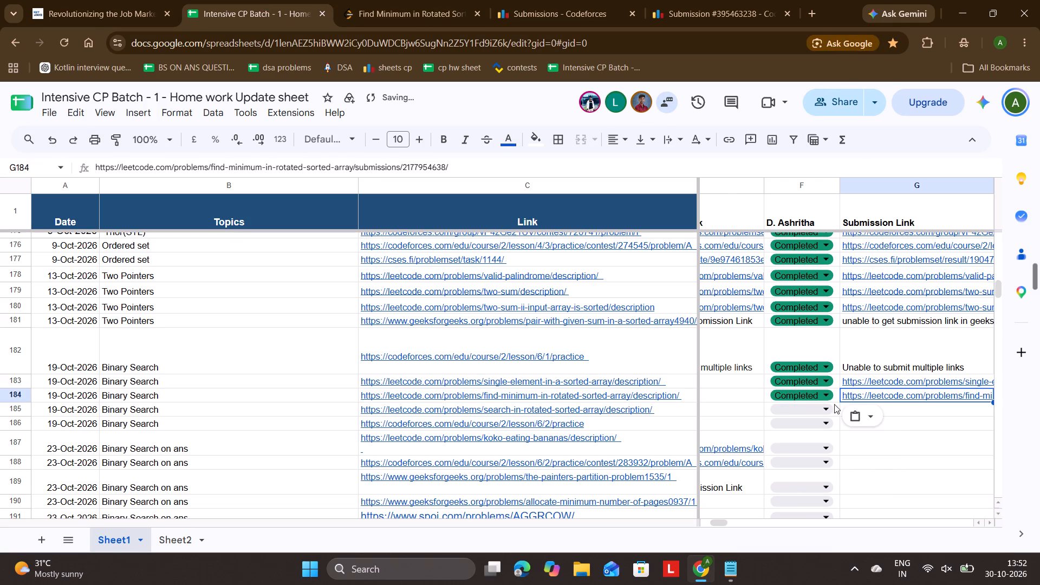
Open the row 185 LeetCode problem, Search in Rotated Sorted Array, and open its accepted submission from Oct 21, 2026.
{"action": "left_click", "coordinate": [641, 408]}
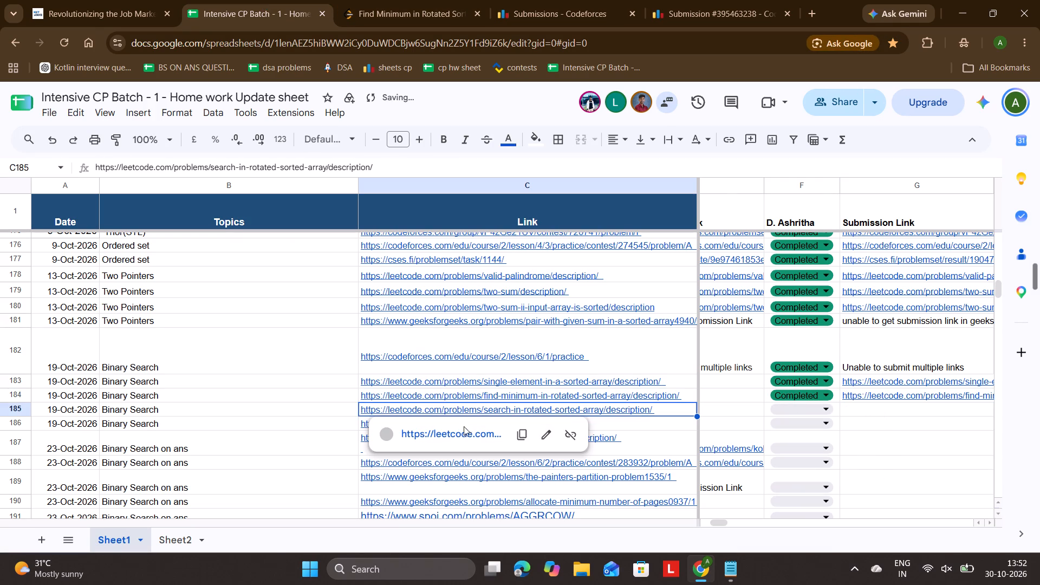
{"action": "left_click", "coordinate": [456, 433]}
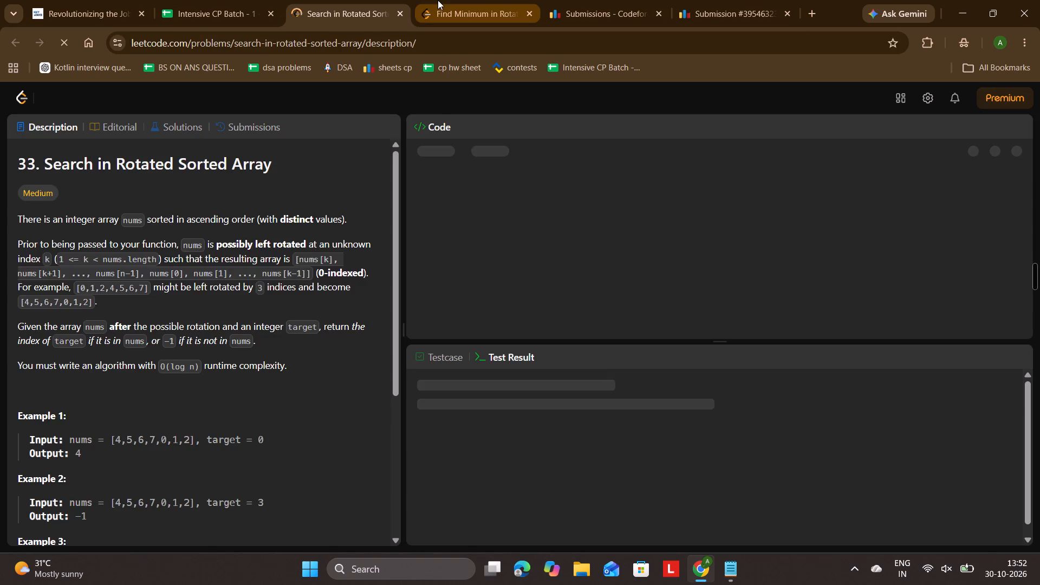
{"action": "left_click", "coordinate": [438, 0]}
{"action": "left_click", "coordinate": [345, 0]}
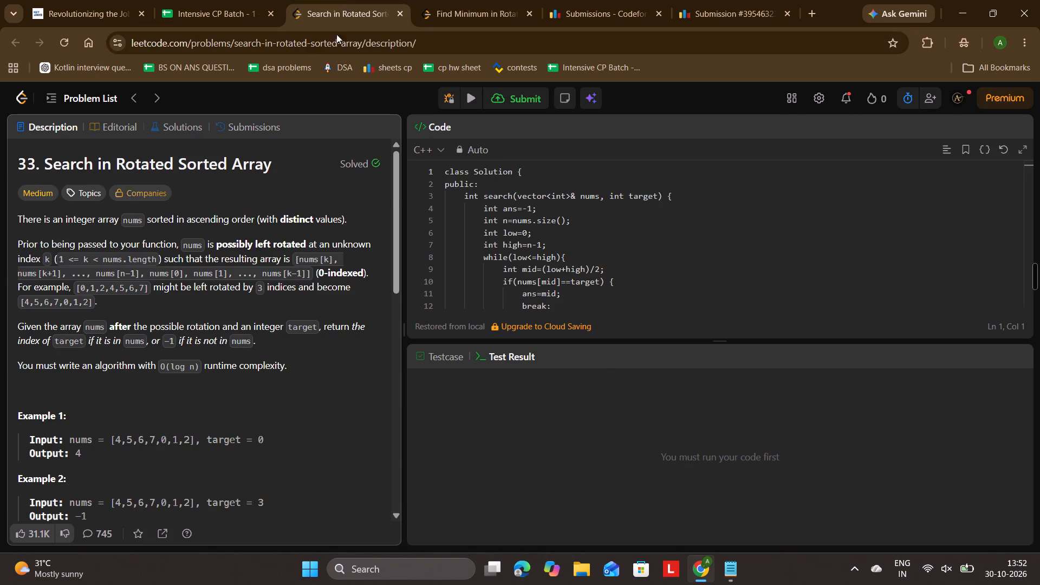
{"action": "left_click", "coordinate": [245, 123]}
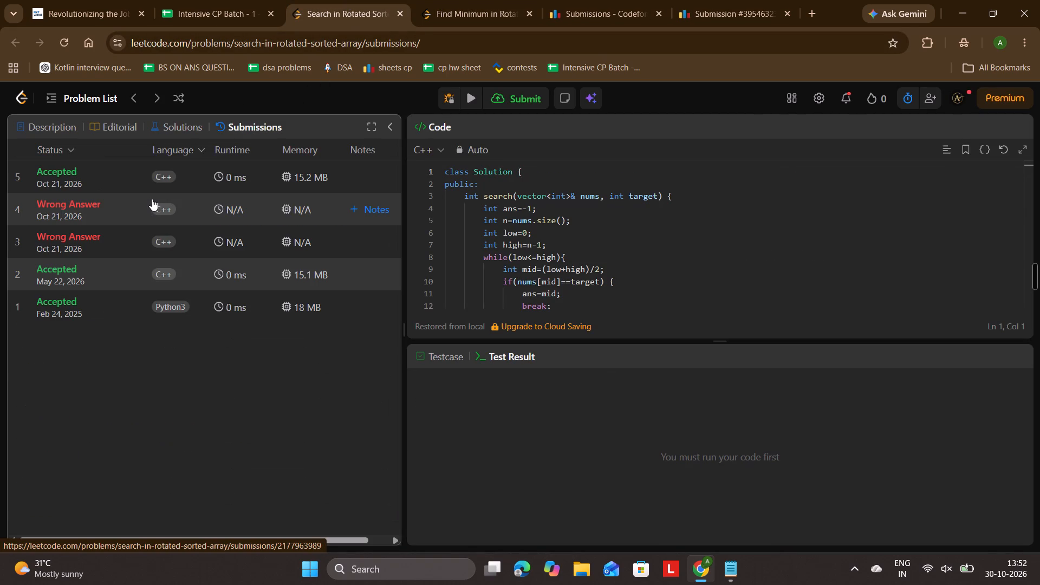
{"action": "left_click", "coordinate": [140, 187]}
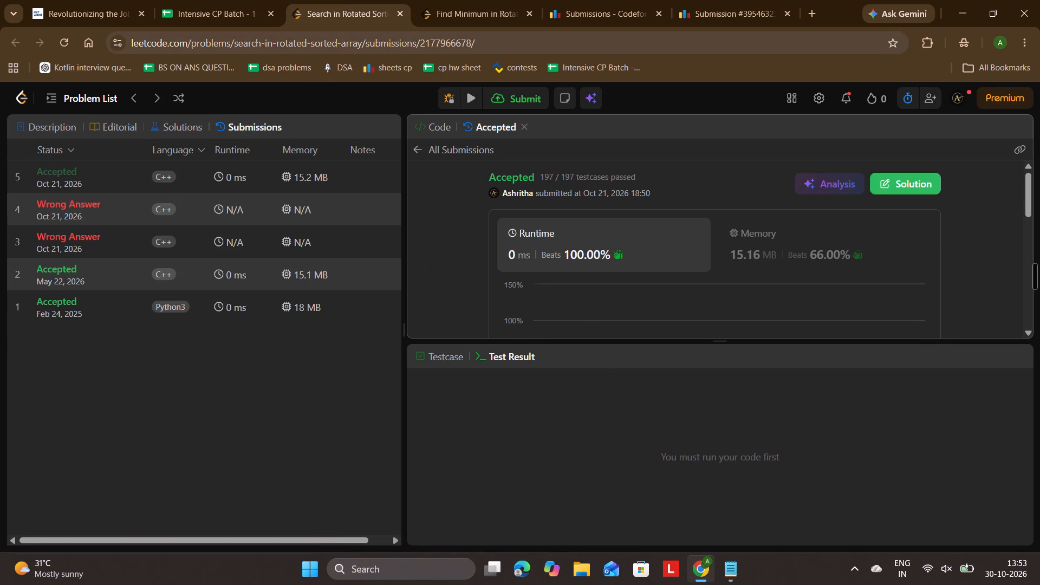
Copy this submission's URL, mark row 185 as Completed in column F, and paste the URL into Submission Link cell G185.
{"action": "triple_click", "coordinate": [334, 37]}
{"action": "key", "text": "ctrl+c"}
{"action": "left_click", "coordinate": [238, 0]}
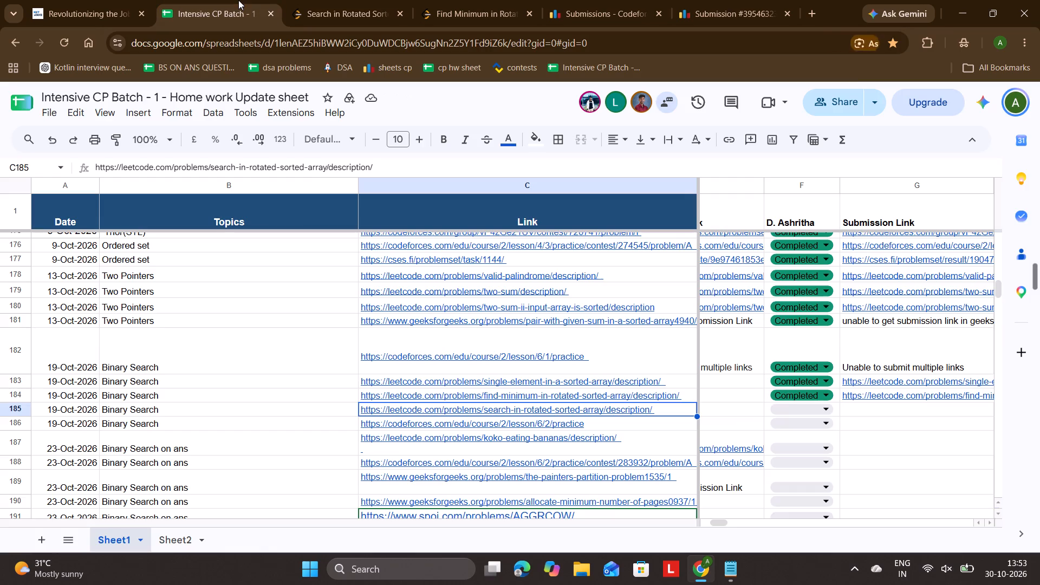
{"action": "left_click", "coordinate": [813, 408]}
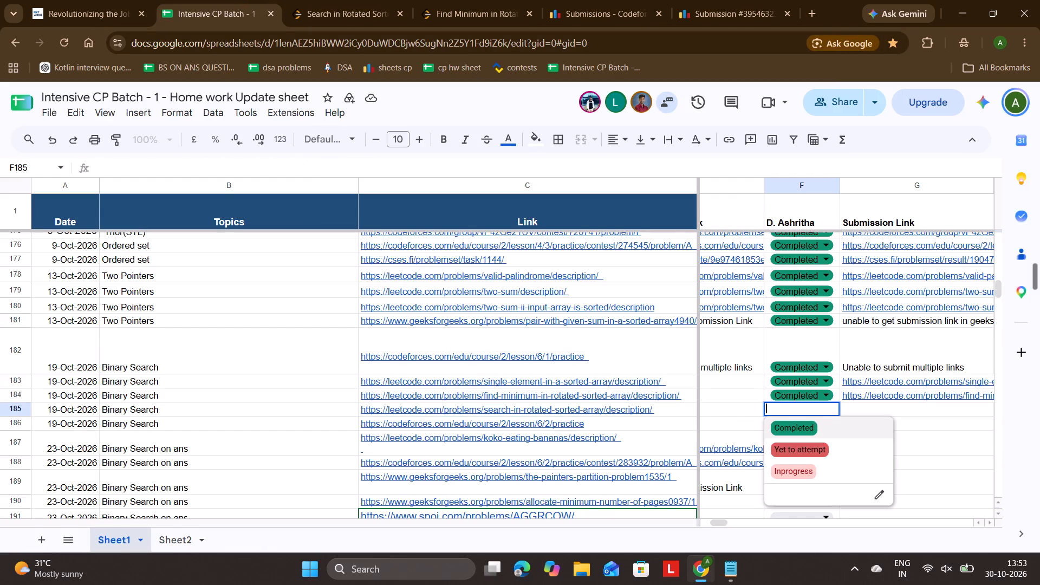
{"action": "left_click", "coordinate": [822, 426]}
{"action": "left_click", "coordinate": [867, 404]}
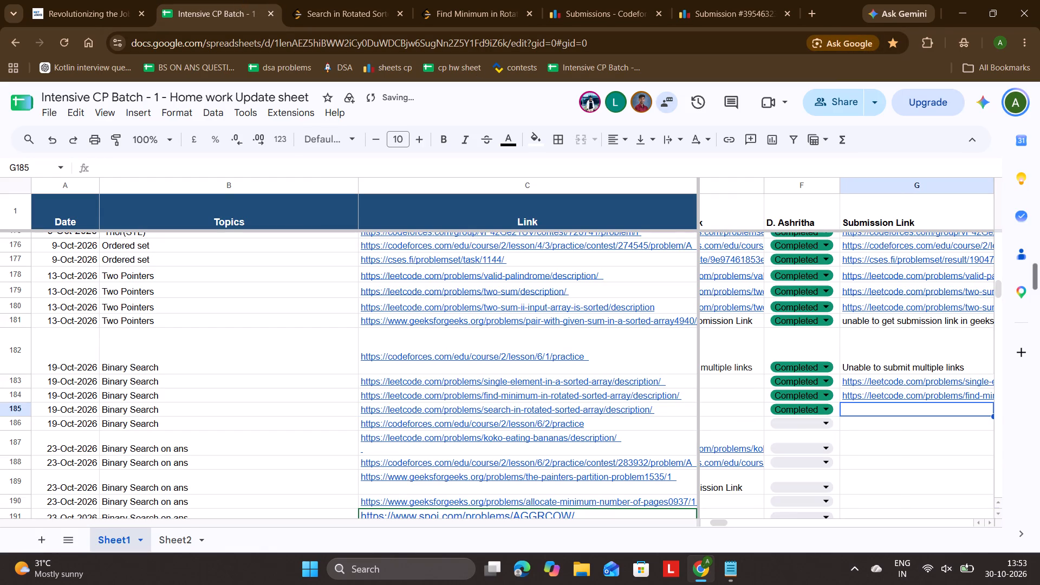
{"action": "key", "text": "ctrl+v"}
Check the solved problems on row 186's Codeforces Binary Search Step 2 practice page and set the row's column F status to Inprogress.
{"action": "scroll", "coordinate": [769, 409], "scroll_direction": "down", "scroll_amount": 1}
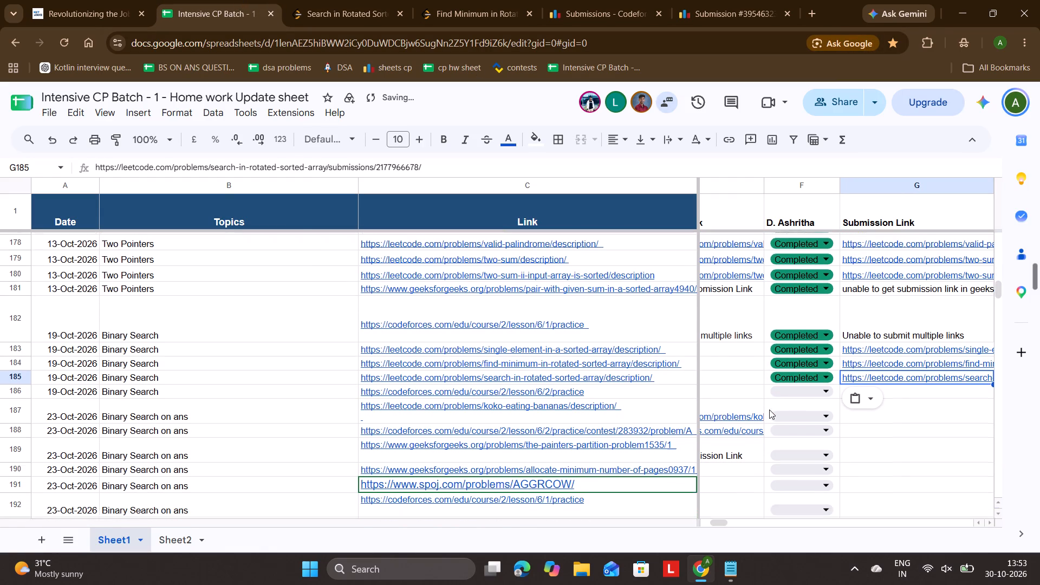
{"action": "scroll", "coordinate": [769, 409], "scroll_direction": "down", "scroll_amount": 1}
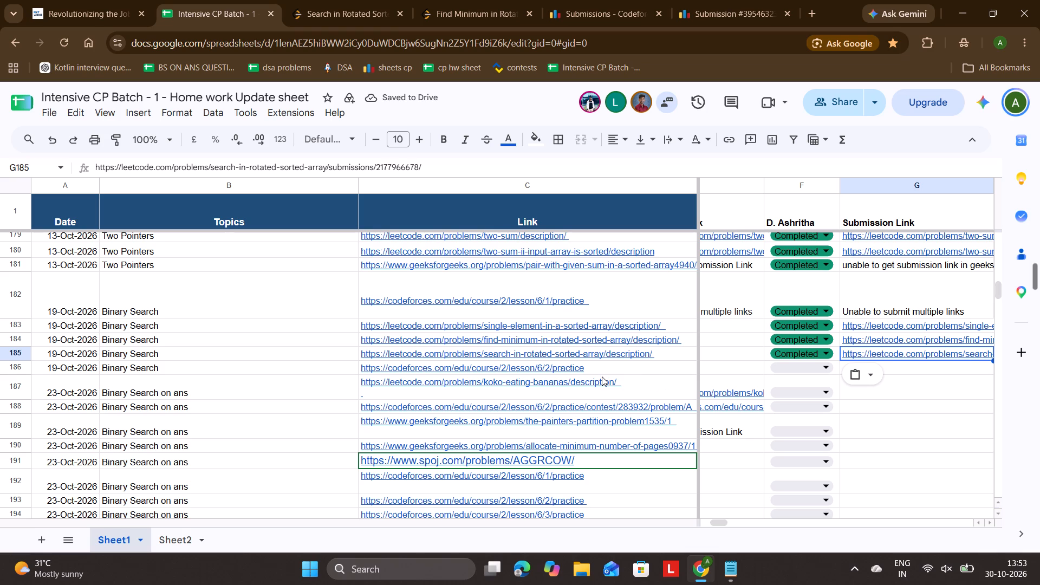
{"action": "left_click", "coordinate": [373, 363]}
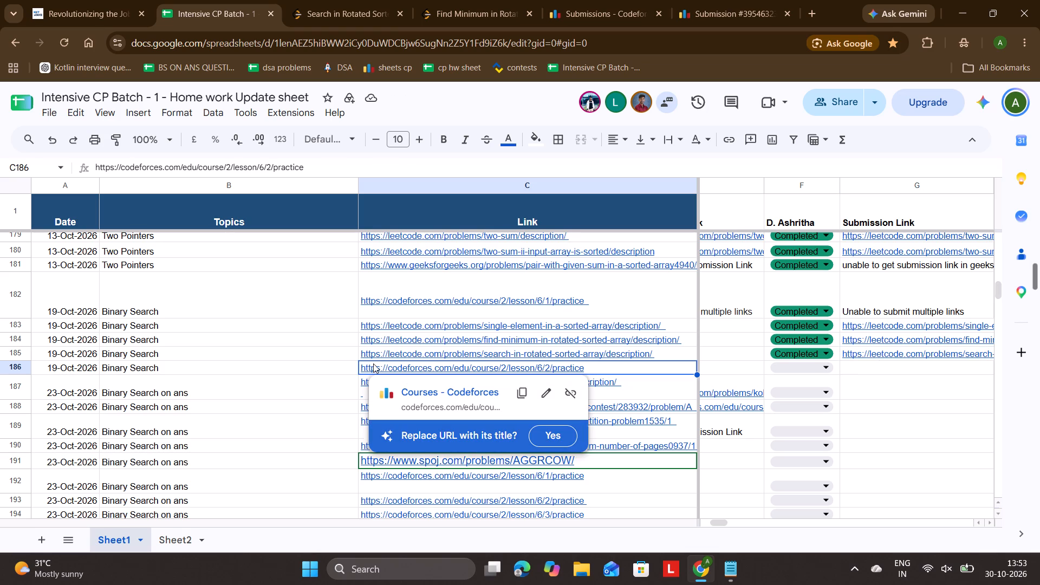
{"action": "left_click", "coordinate": [423, 392]}
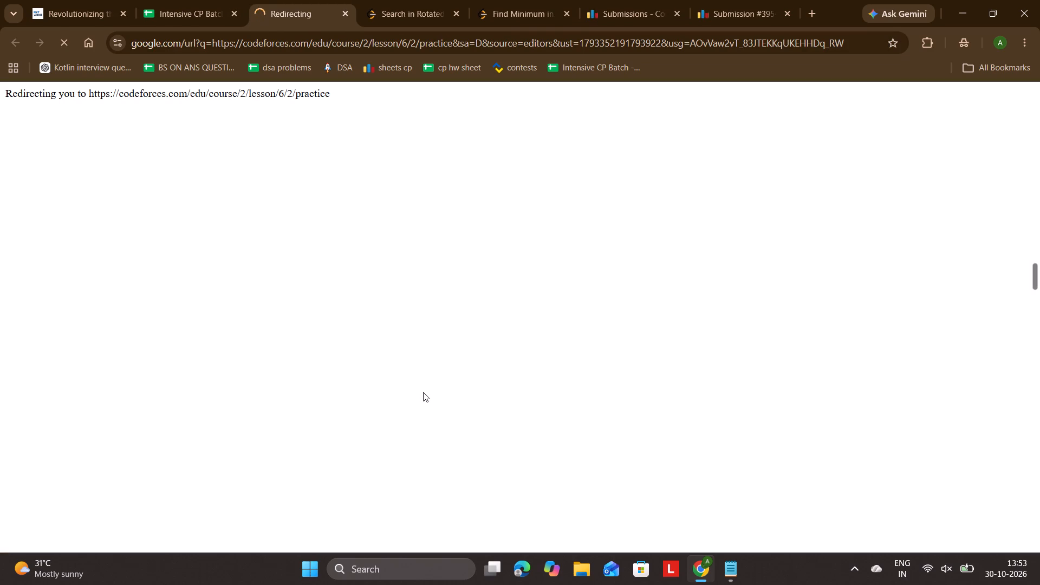
{"action": "scroll", "coordinate": [423, 392], "scroll_direction": "down", "scroll_amount": 1}
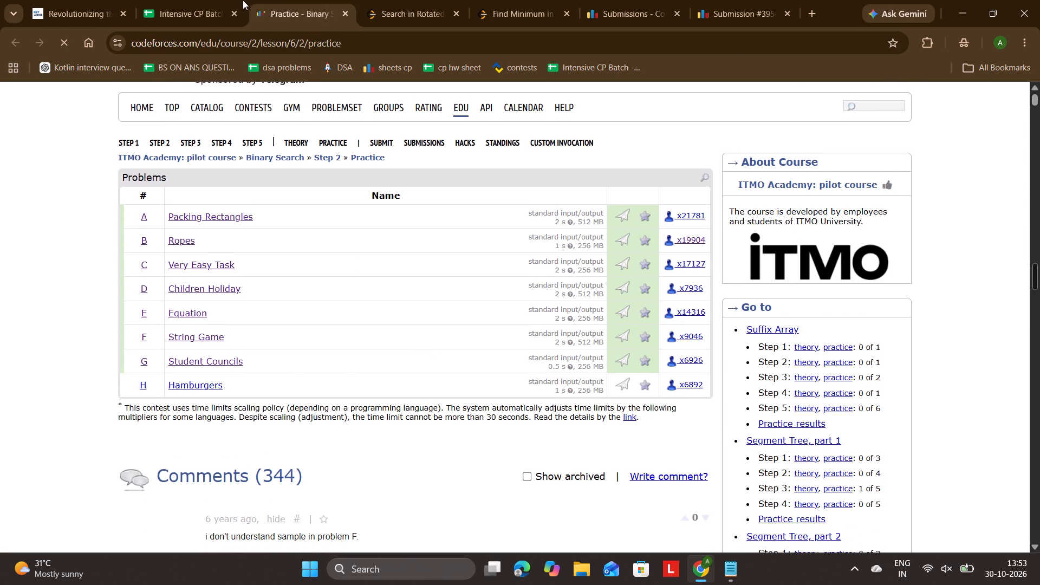
{"action": "left_click", "coordinate": [238, 0]}
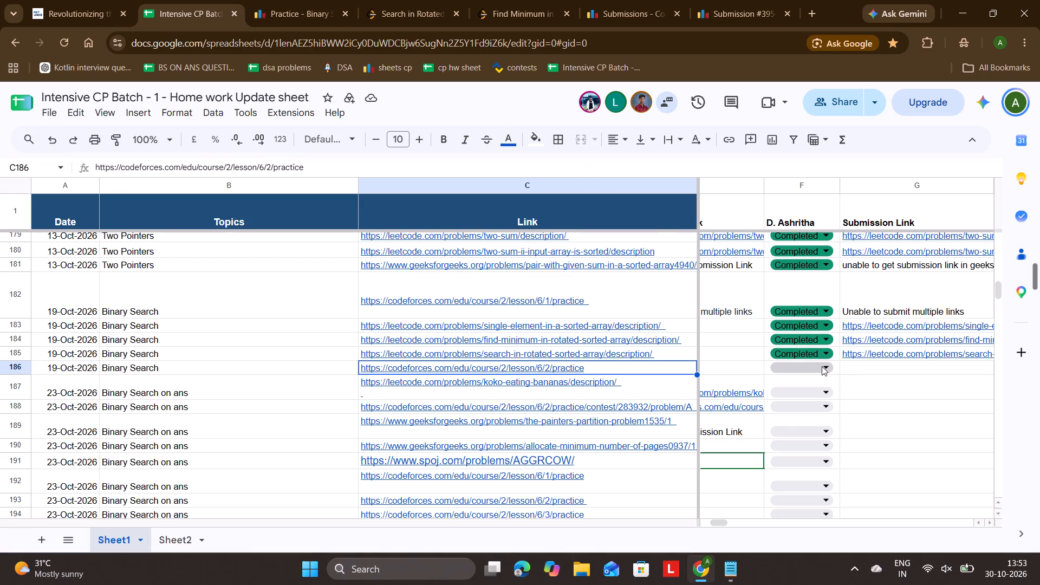
{"action": "left_click", "coordinate": [822, 366]}
{"action": "left_click", "coordinate": [811, 428]}
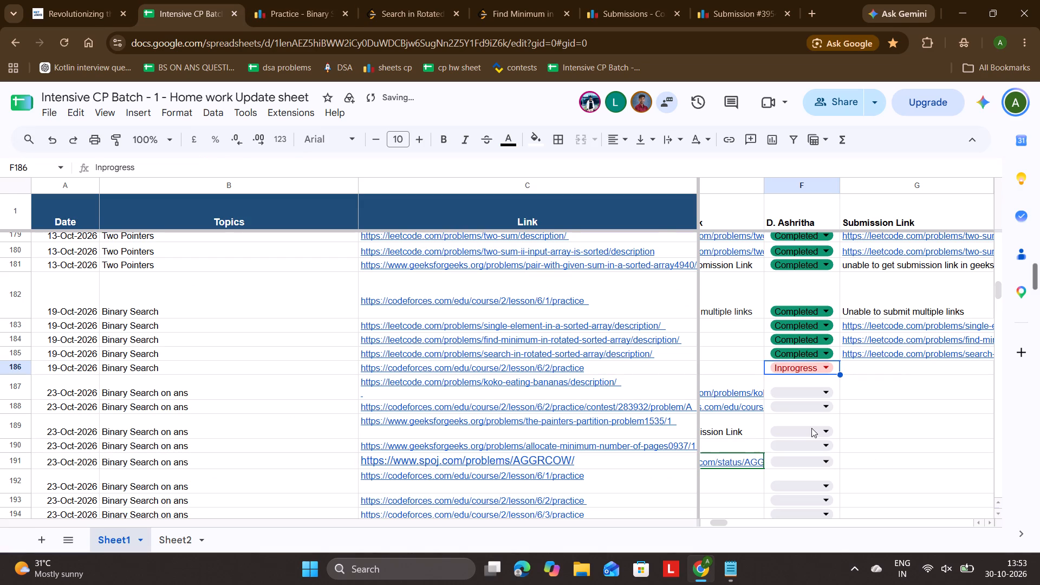
Open the row 187 LeetCode problem, Koko Eating Bananas, and open its accepted submission from Oct 27, 2026.
{"action": "scroll", "coordinate": [625, 409], "scroll_direction": "down", "scroll_amount": 1}
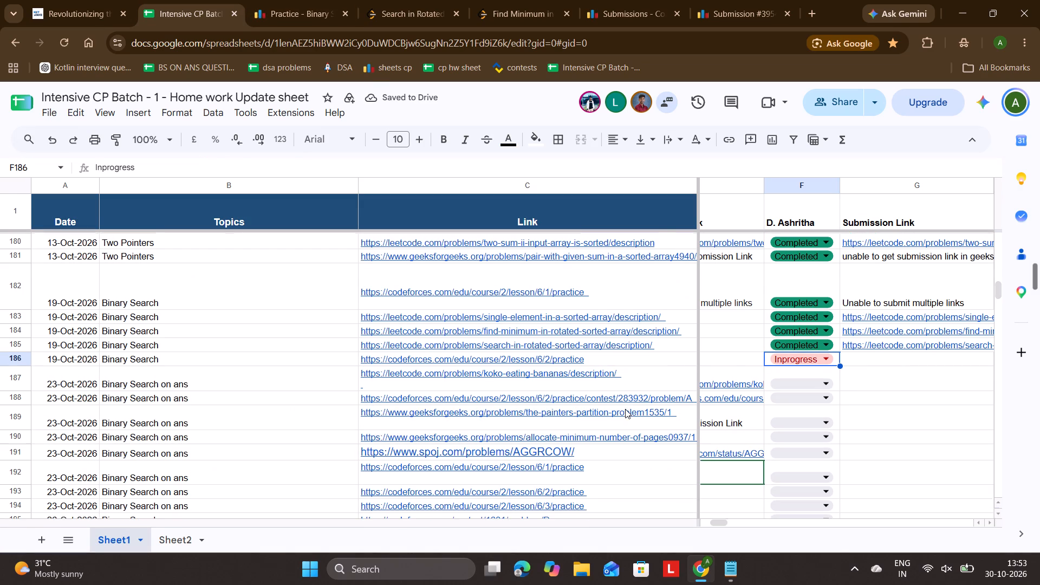
{"action": "scroll", "coordinate": [625, 409], "scroll_direction": "down", "scroll_amount": 1}
{"action": "left_click", "coordinate": [266, 344]}
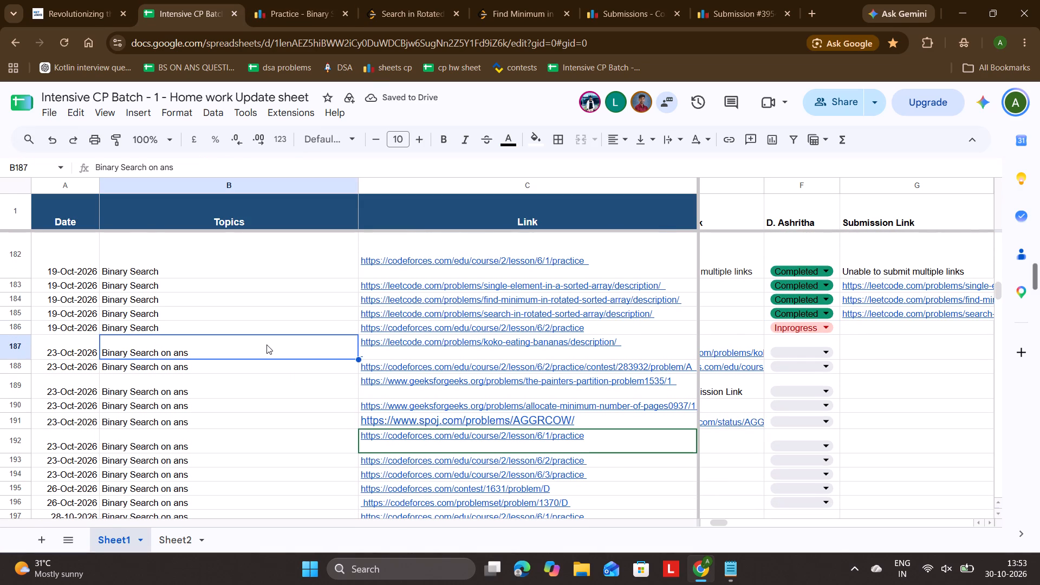
{"action": "left_click_drag", "start_coordinate": [418, 345], "coordinate": [429, 368]}
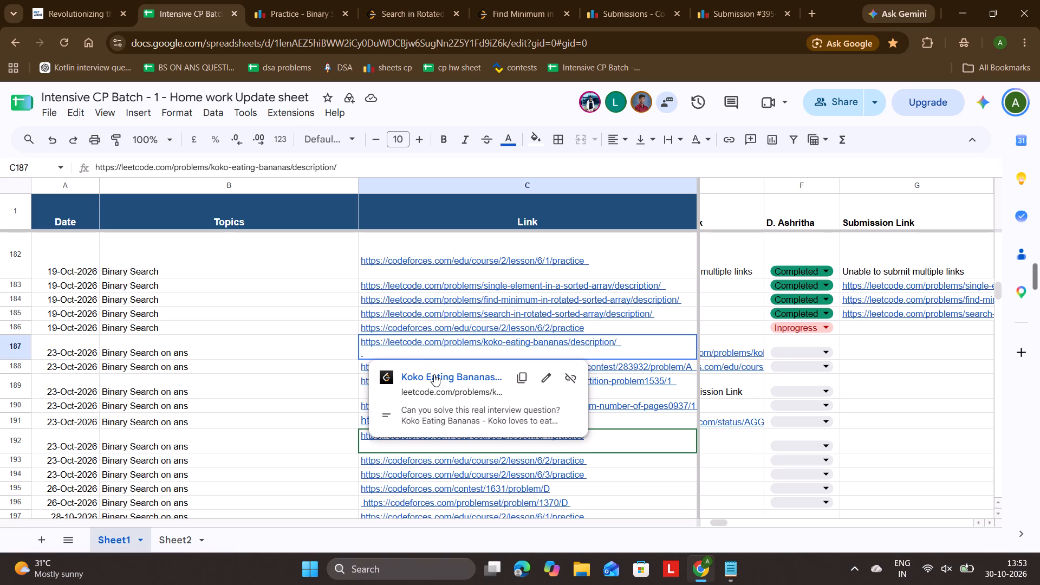
{"action": "left_click", "coordinate": [434, 374]}
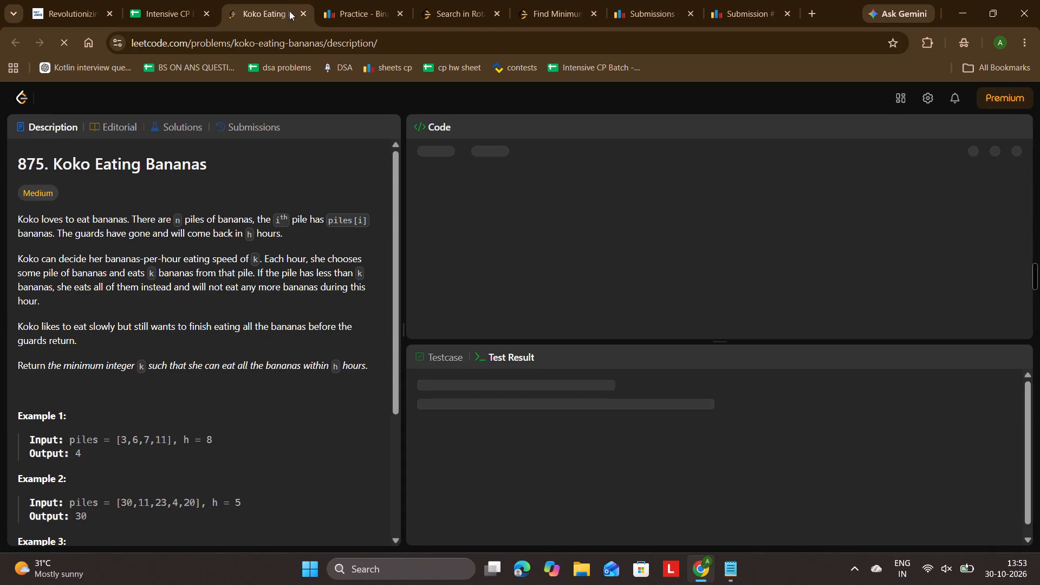
{"action": "left_click", "coordinate": [253, 136]}
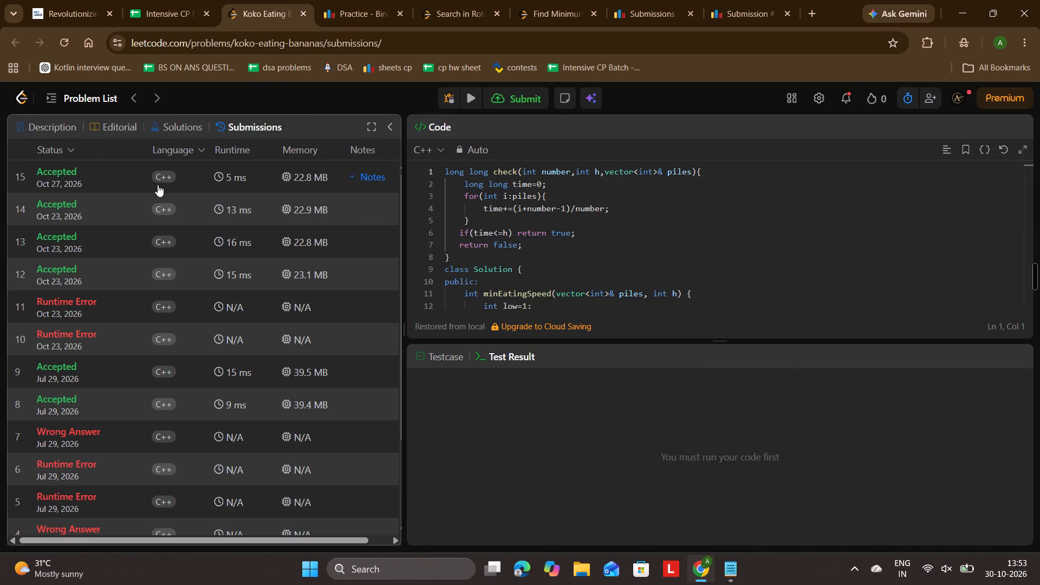
{"action": "left_click", "coordinate": [157, 185]}
Copy the Koko Eating Bananas submission's URL, mark row 187 as Completed in column F, and paste the URL into Submission Link cell G187.
{"action": "triple_click", "coordinate": [252, 38]}
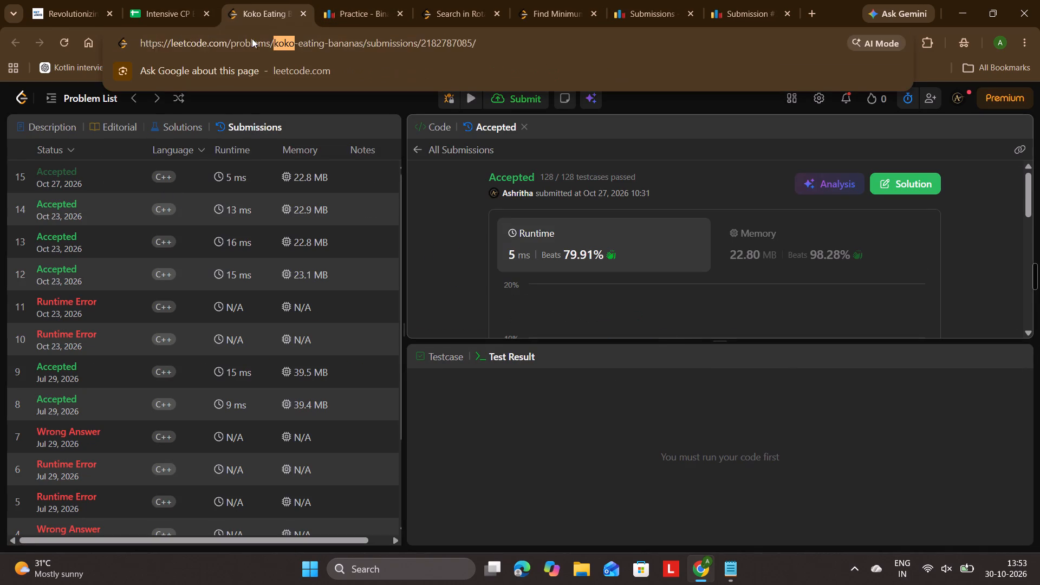
{"action": "key", "text": "ctrl+c"}
{"action": "left_click", "coordinate": [173, 0]}
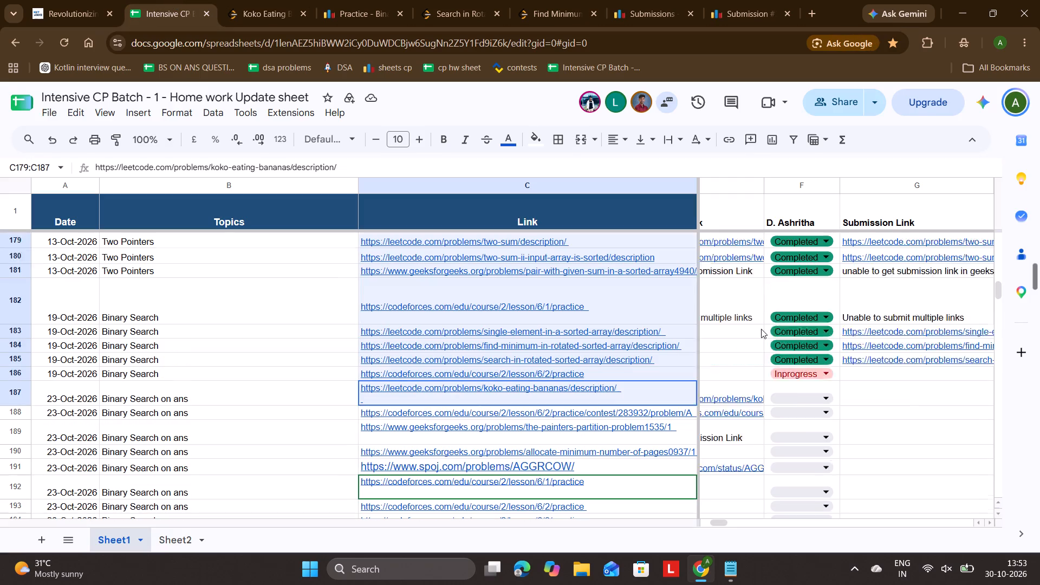
{"action": "scroll", "coordinate": [764, 427], "scroll_direction": "down", "scroll_amount": 1}
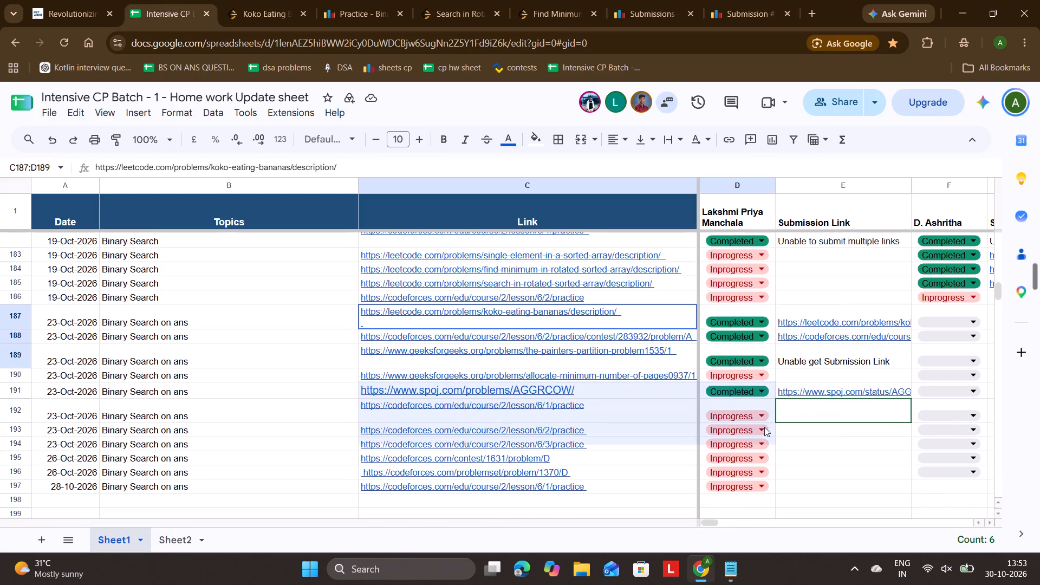
{"action": "left_click", "coordinate": [791, 424]}
{"action": "scroll", "coordinate": [792, 422], "scroll_direction": "left", "scroll_amount": 1}
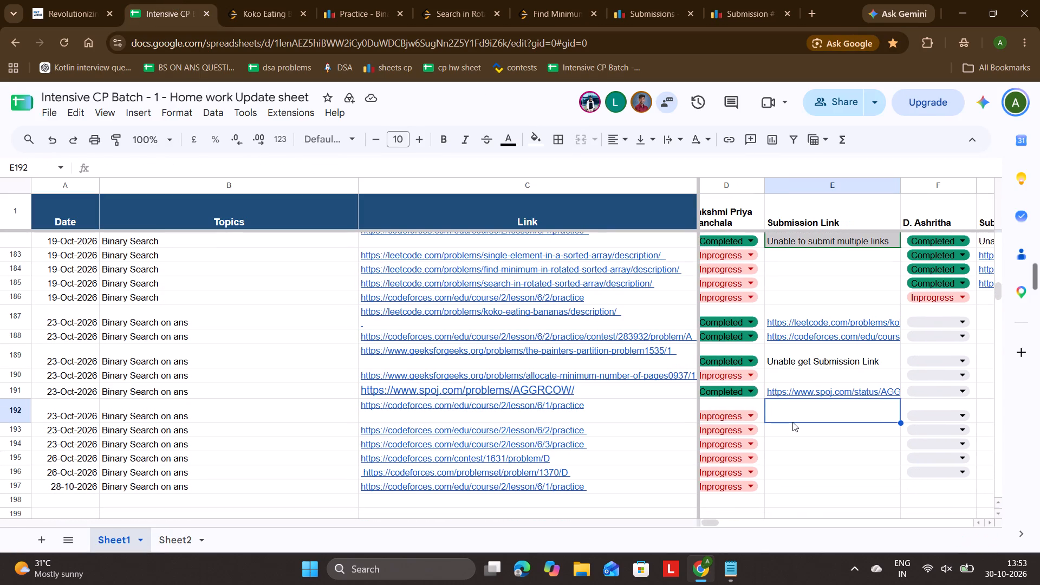
{"action": "scroll", "coordinate": [792, 422], "scroll_direction": "left", "scroll_amount": 1}
{"action": "left_click", "coordinate": [915, 409]}
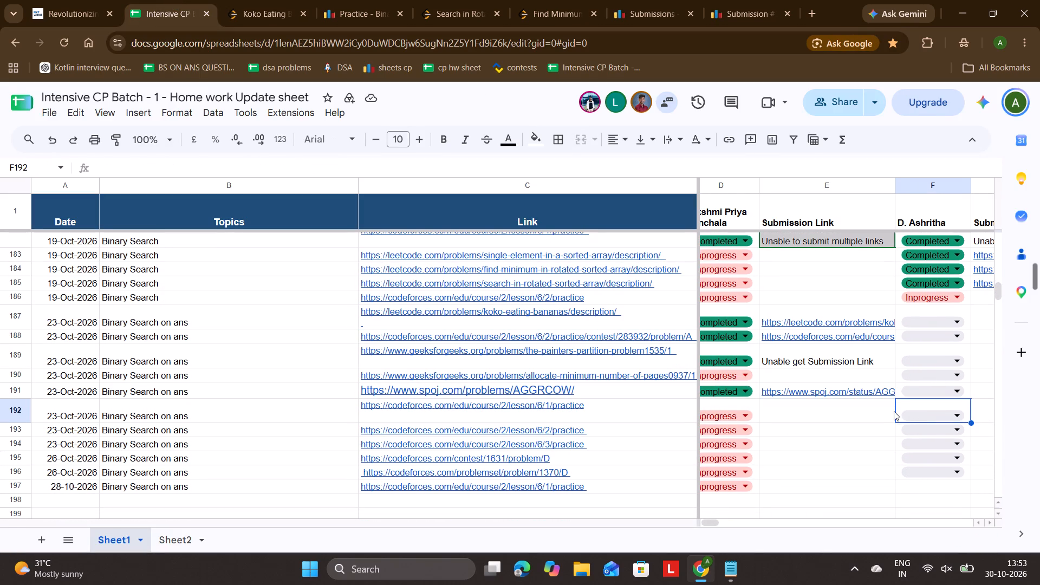
{"action": "left_click", "coordinate": [913, 322]}
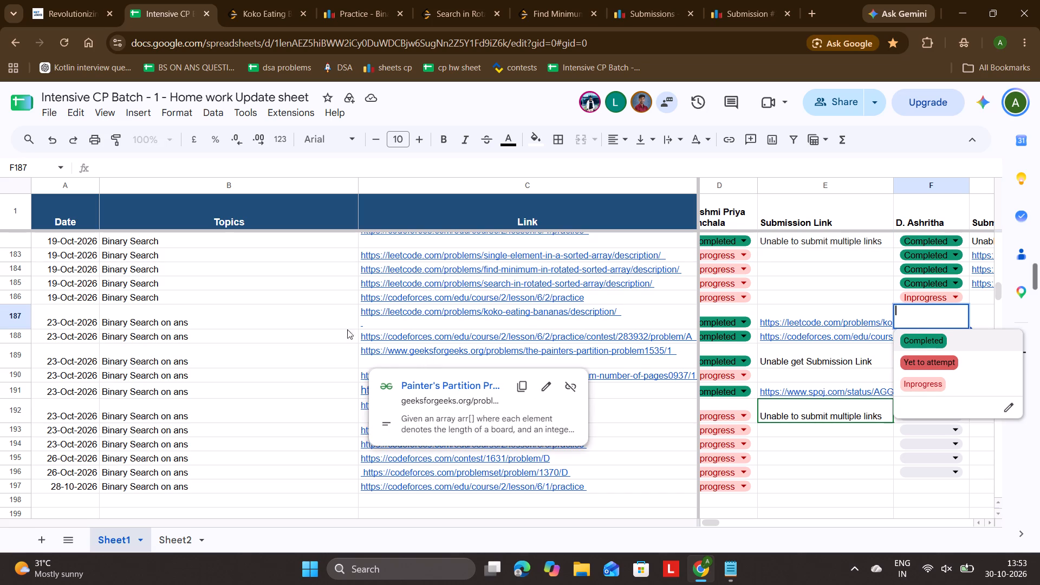
{"action": "left_click", "coordinate": [419, 326]}
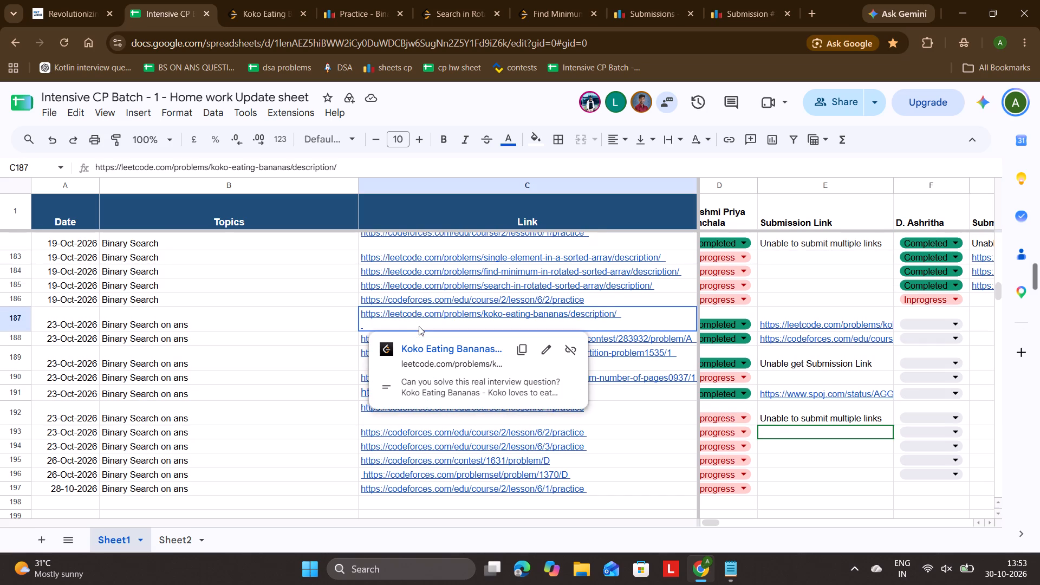
{"action": "left_click", "coordinate": [918, 324]}
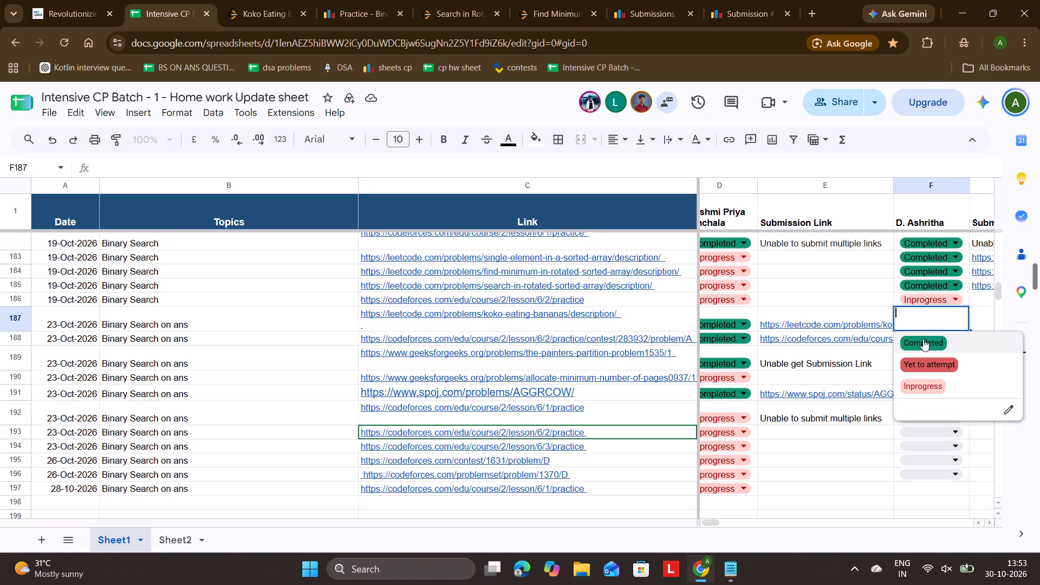
{"action": "left_click", "coordinate": [931, 348]}
{"action": "left_click", "coordinate": [977, 324]}
{"action": "key", "text": "ctrl+v"}
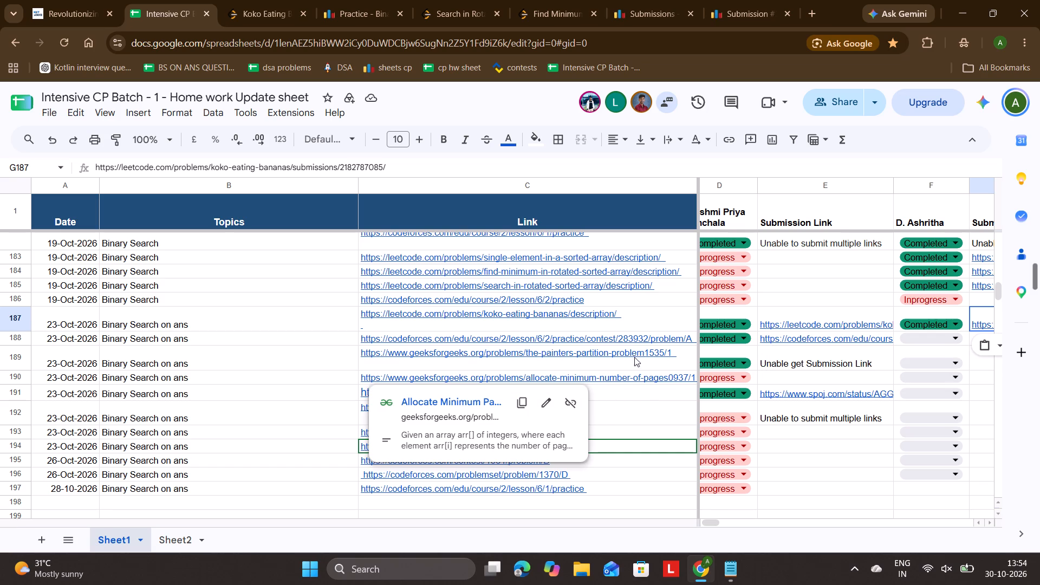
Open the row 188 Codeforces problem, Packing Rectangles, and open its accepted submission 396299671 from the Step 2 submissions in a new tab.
{"action": "scroll", "coordinate": [661, 341], "scroll_direction": "up", "scroll_amount": 1}
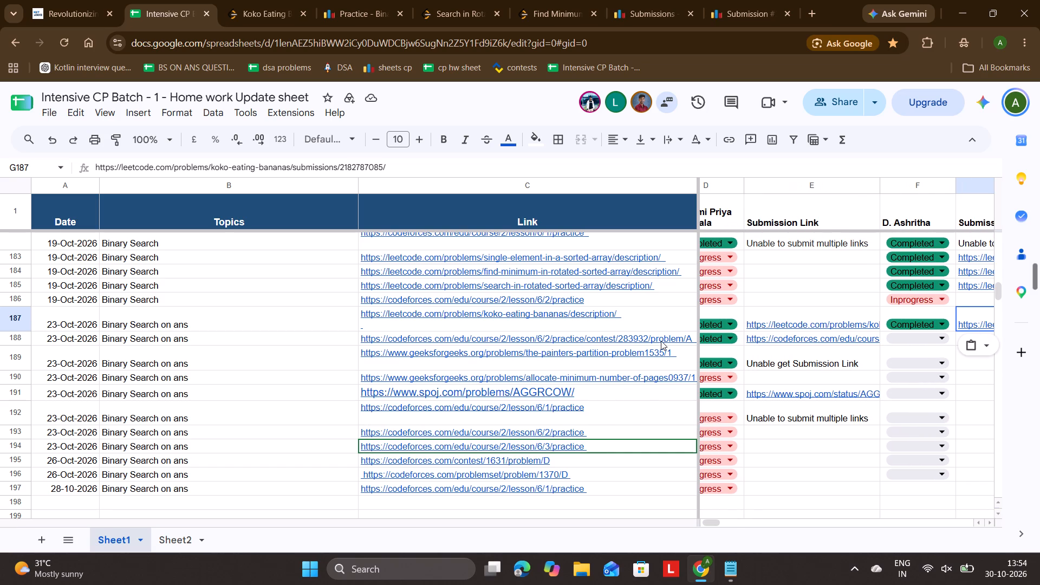
{"action": "left_click", "coordinate": [565, 356]}
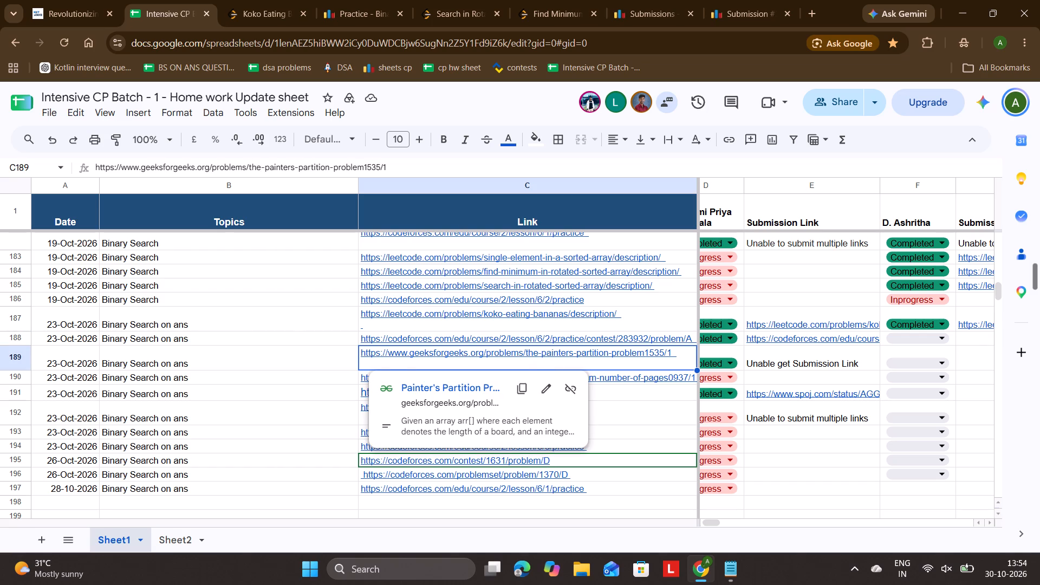
{"action": "left_click", "coordinate": [278, 341]}
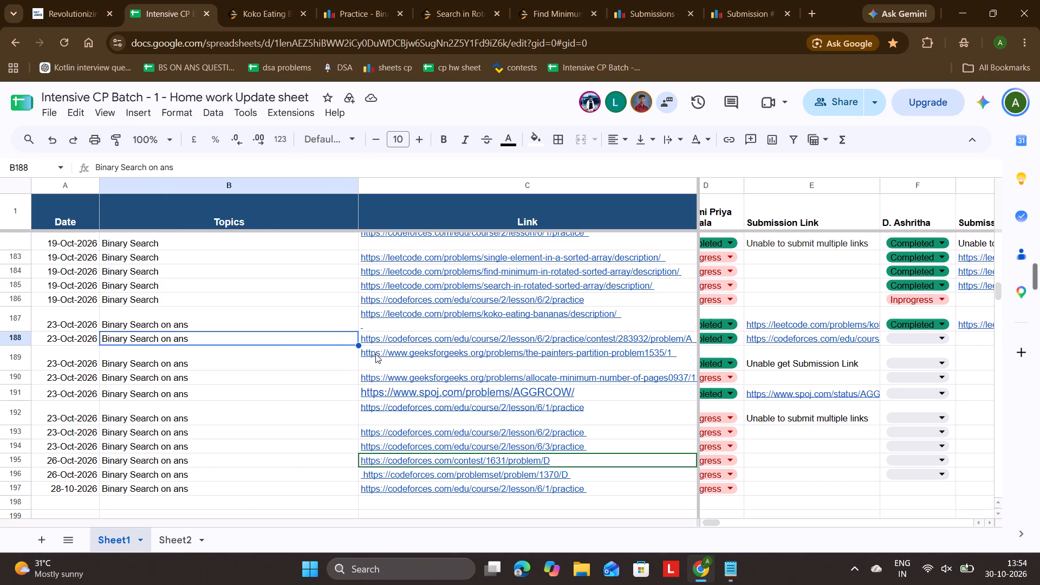
{"action": "left_click", "coordinate": [378, 358]}
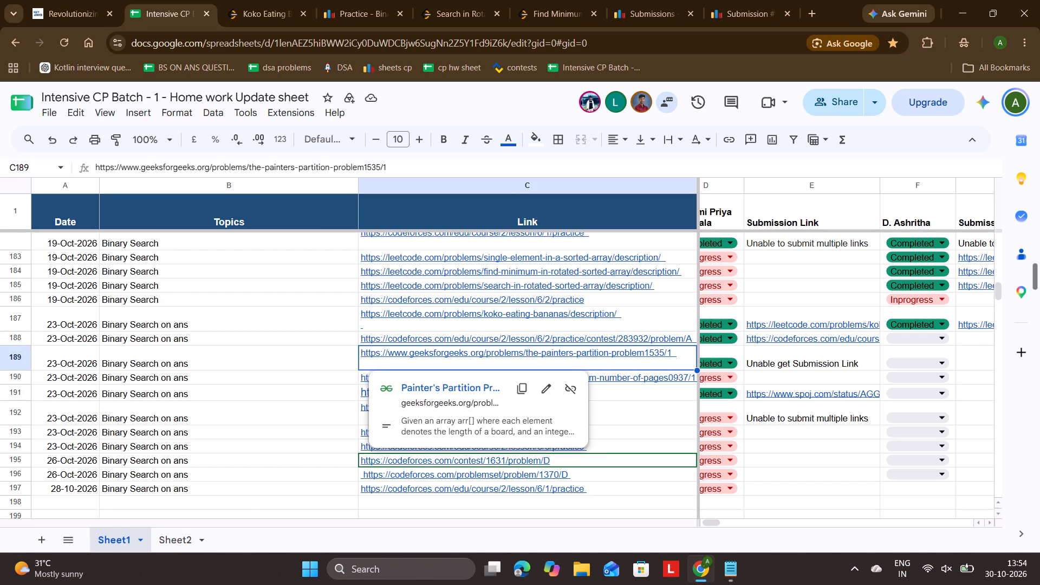
{"action": "left_click", "coordinate": [301, 358]}
{"action": "left_click", "coordinate": [379, 334]}
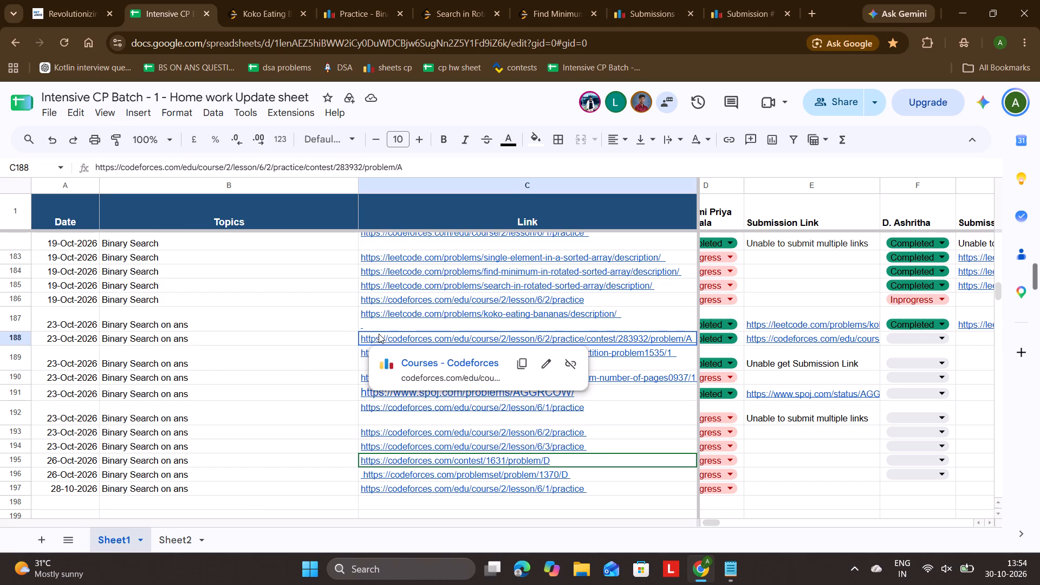
{"action": "left_click", "coordinate": [380, 321]}
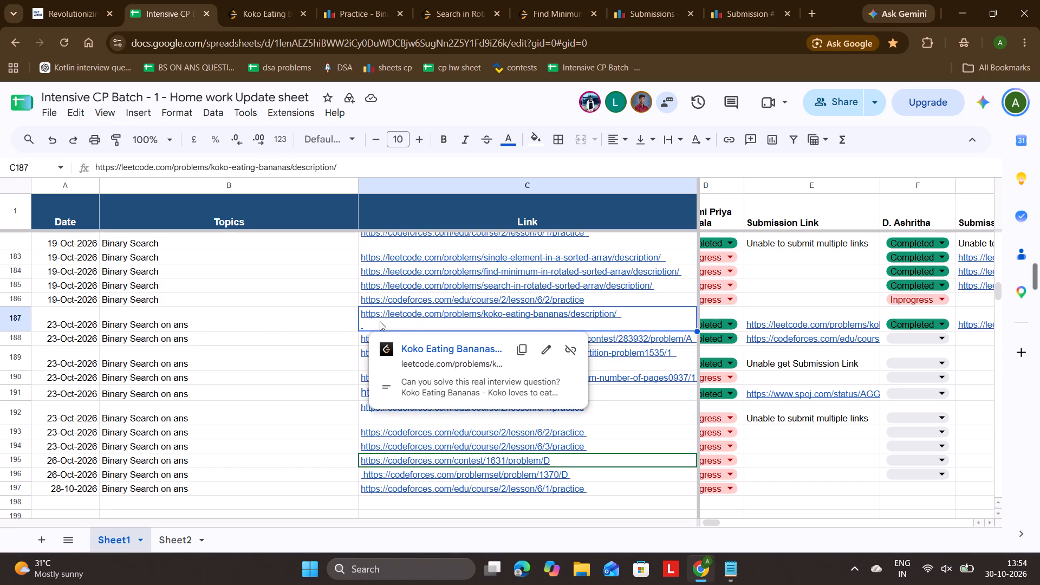
{"action": "left_click", "coordinate": [361, 338]}
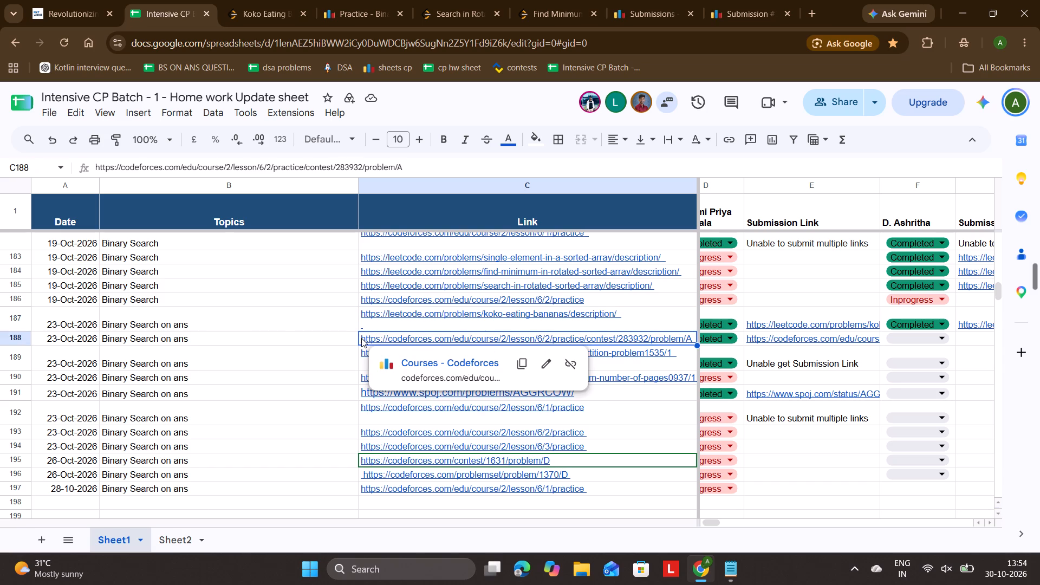
{"action": "left_click", "coordinate": [434, 363]}
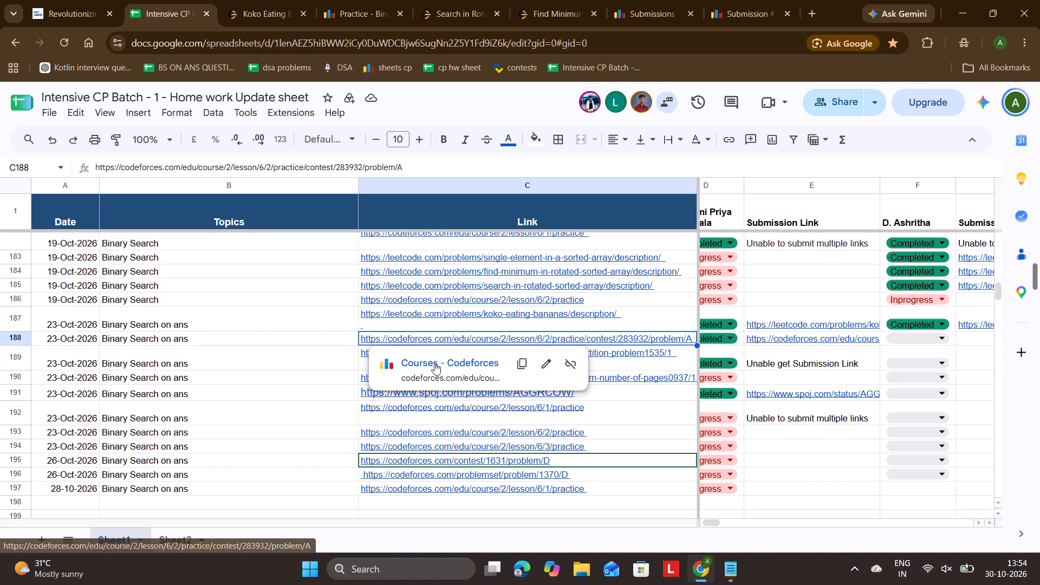
{"action": "scroll", "coordinate": [434, 363], "scroll_direction": "down", "scroll_amount": 1}
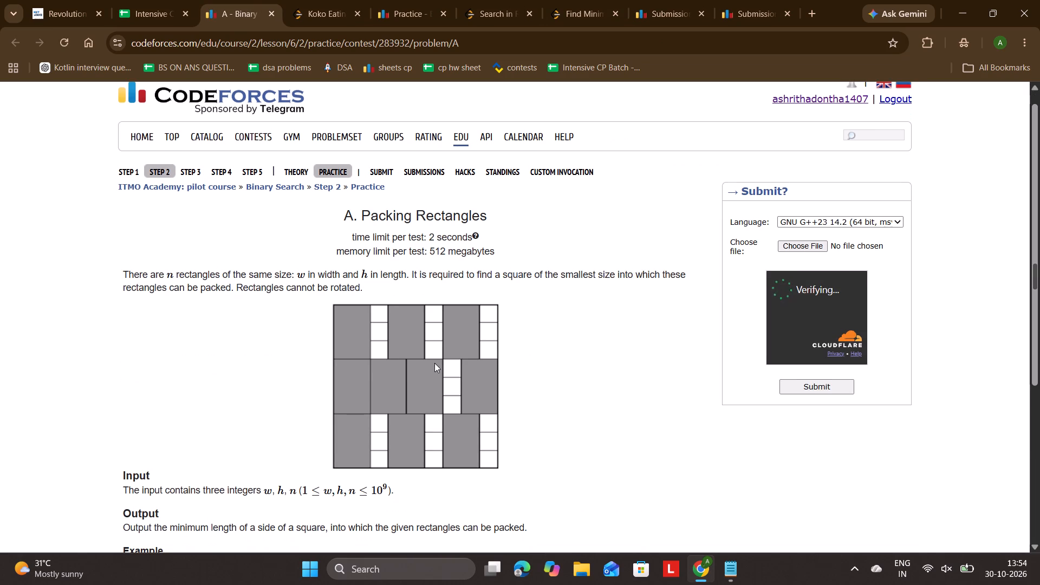
{"action": "left_click", "coordinate": [428, 178]}
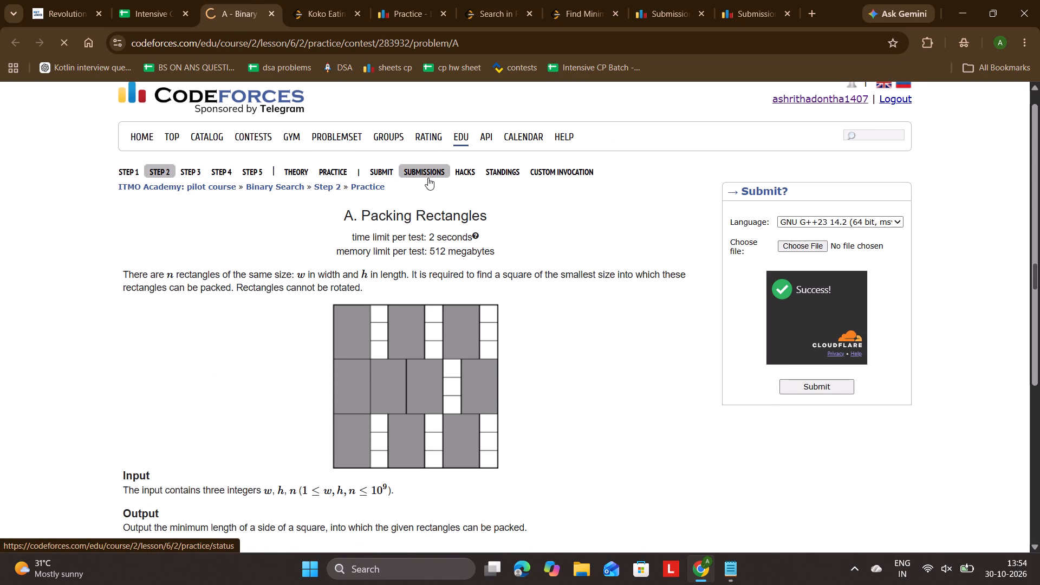
{"action": "scroll", "coordinate": [344, 298], "scroll_direction": "down", "scroll_amount": 14}
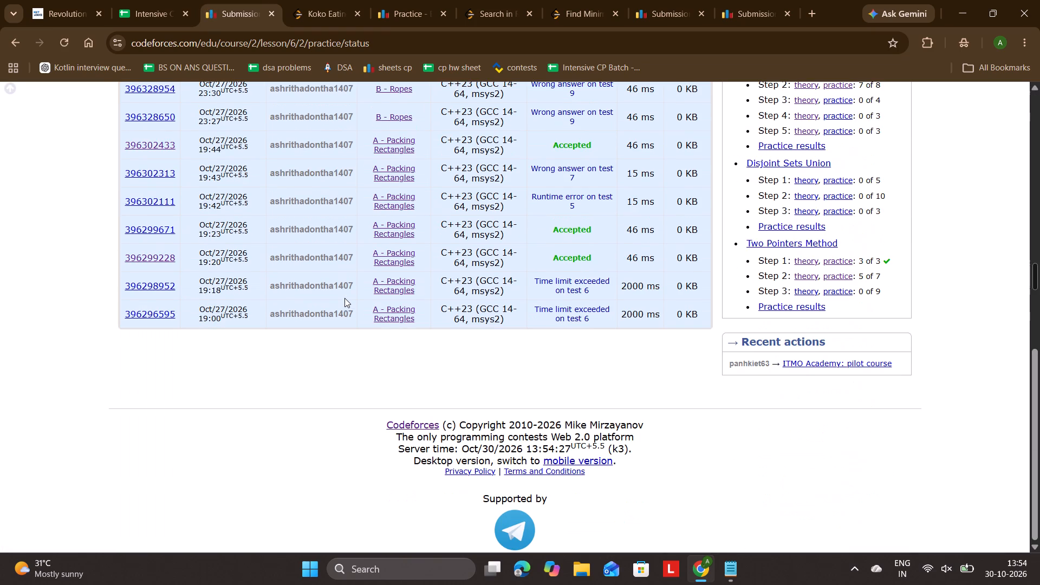
{"action": "scroll", "coordinate": [344, 298], "scroll_direction": "up", "scroll_amount": 1}
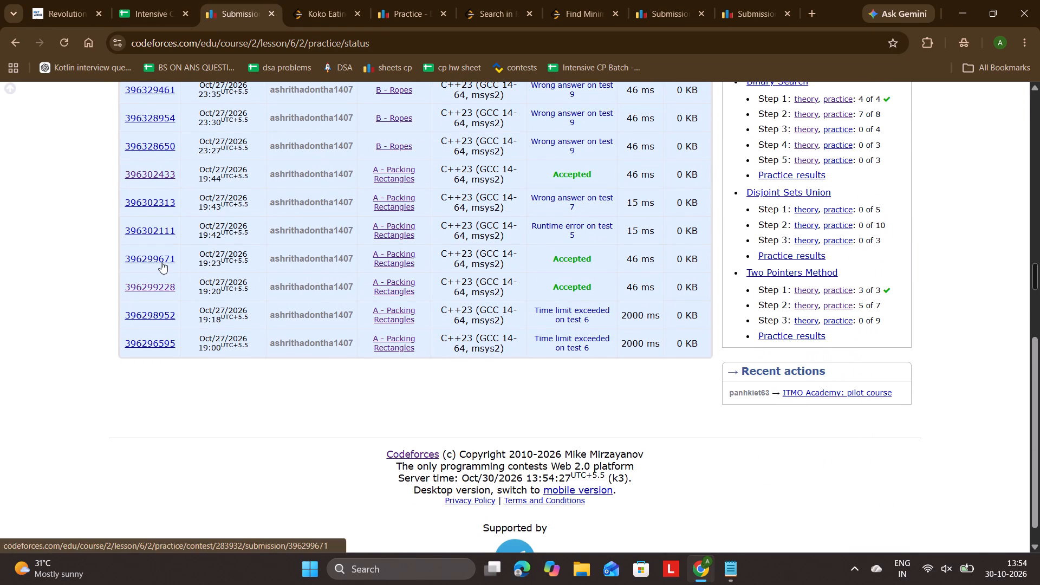
{"action": "right_click", "coordinate": [152, 255]}
{"action": "left_click", "coordinate": [181, 273]}
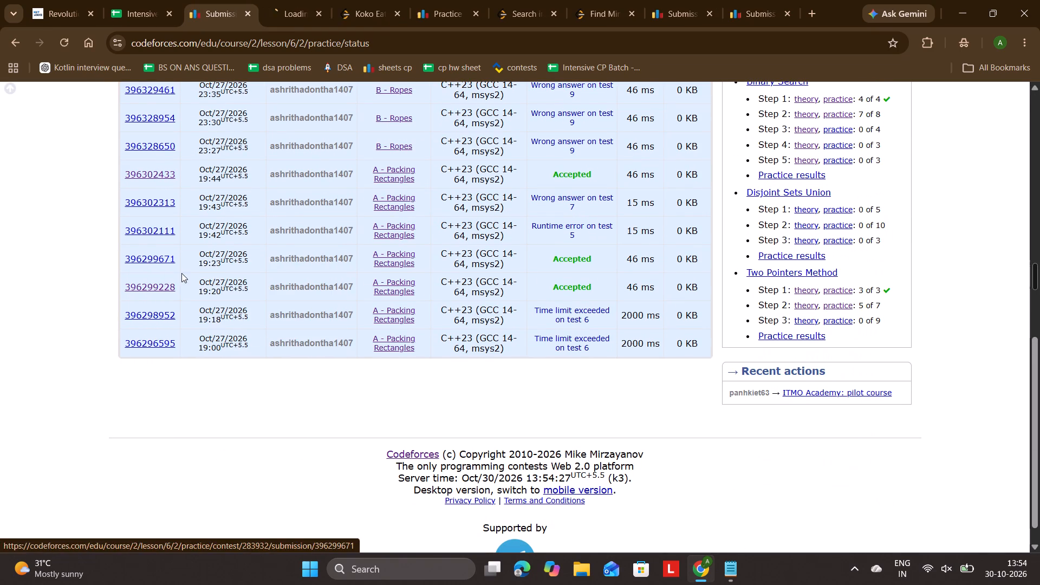
{"action": "left_click", "coordinate": [304, 4]}
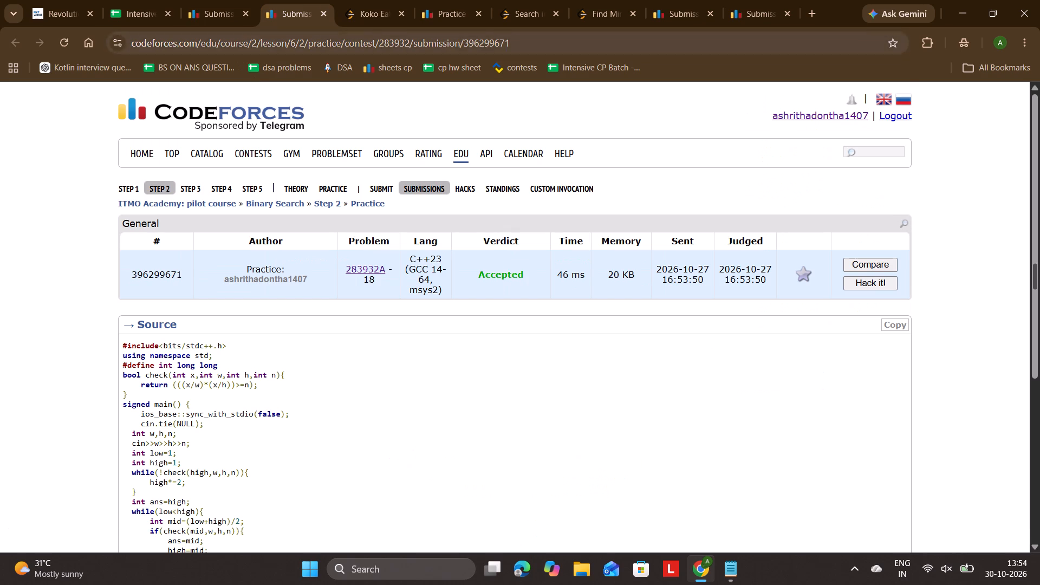
Copy this submission's URL, mark row 188 as Completed in column F, and paste the URL into Submission Link cell G188.
{"action": "triple_click", "coordinate": [227, 47]}
{"action": "triple_click", "coordinate": [210, 43]}
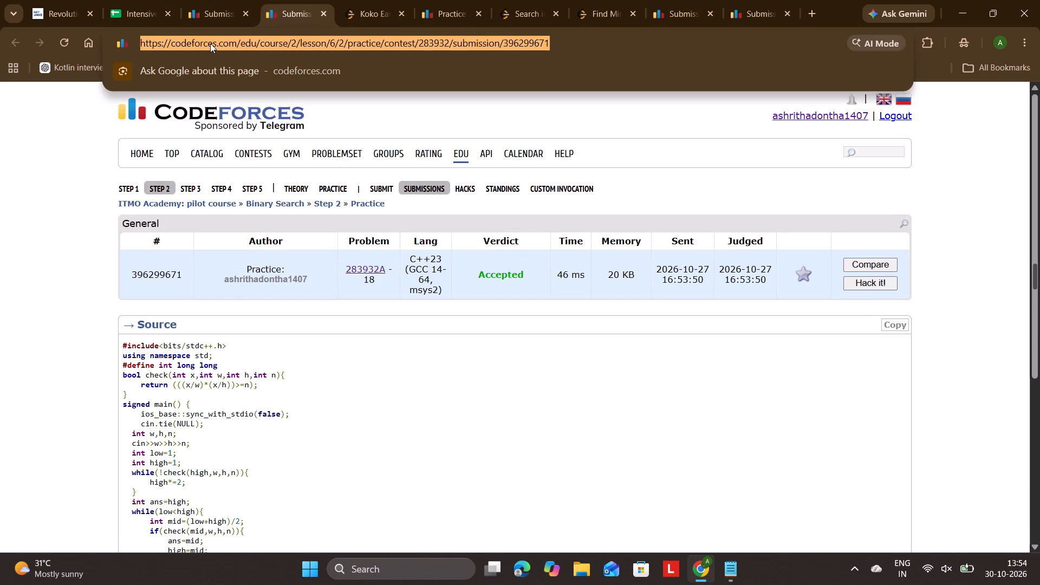
{"action": "key", "text": "ctrl+c"}
{"action": "left_click", "coordinate": [184, 0]}
{"action": "left_click", "coordinate": [157, 1]}
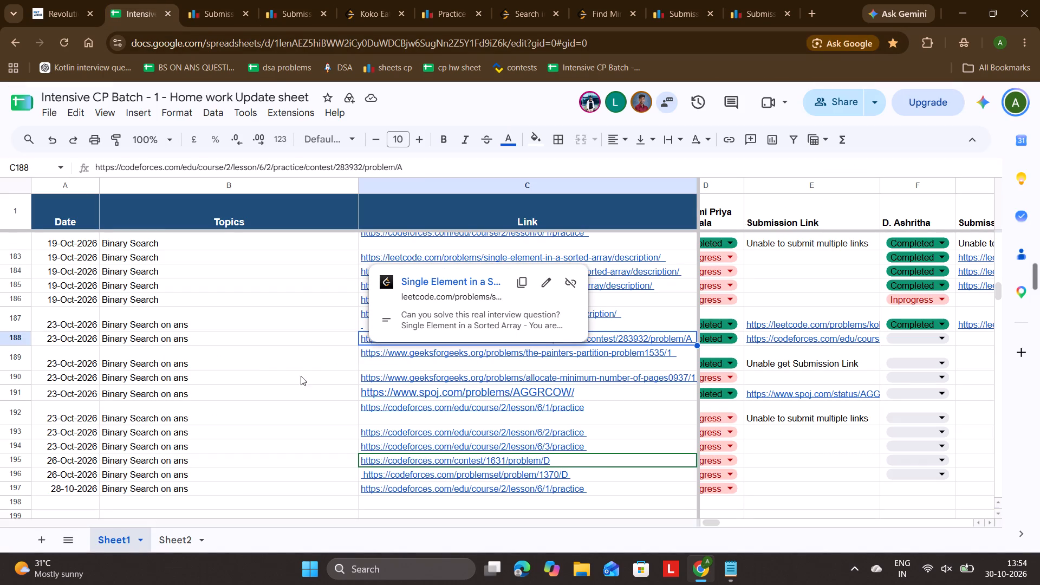
{"action": "left_click", "coordinate": [289, 333]}
{"action": "left_click", "coordinate": [397, 337]}
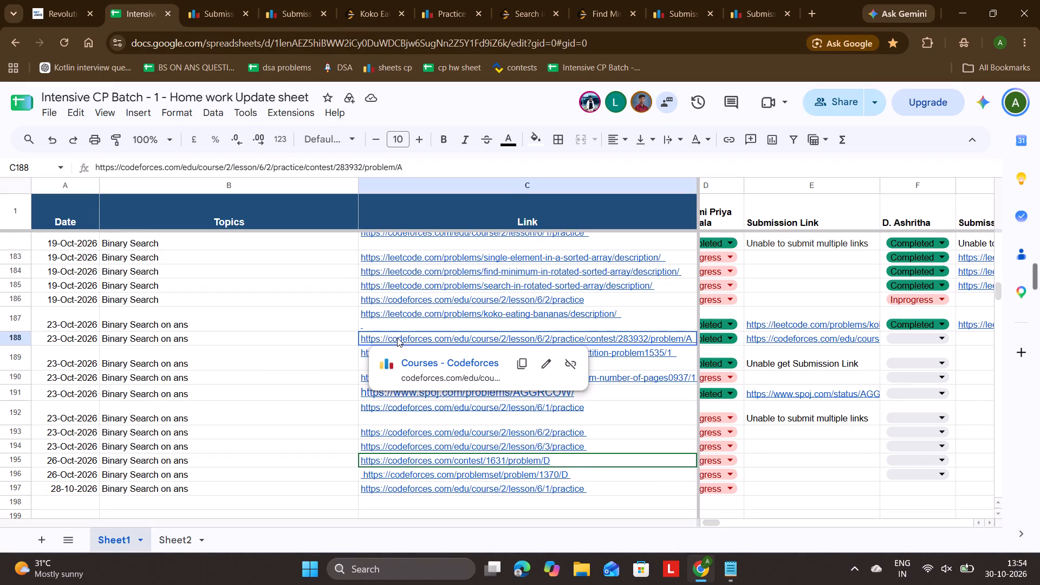
{"action": "left_click", "coordinate": [909, 339]}
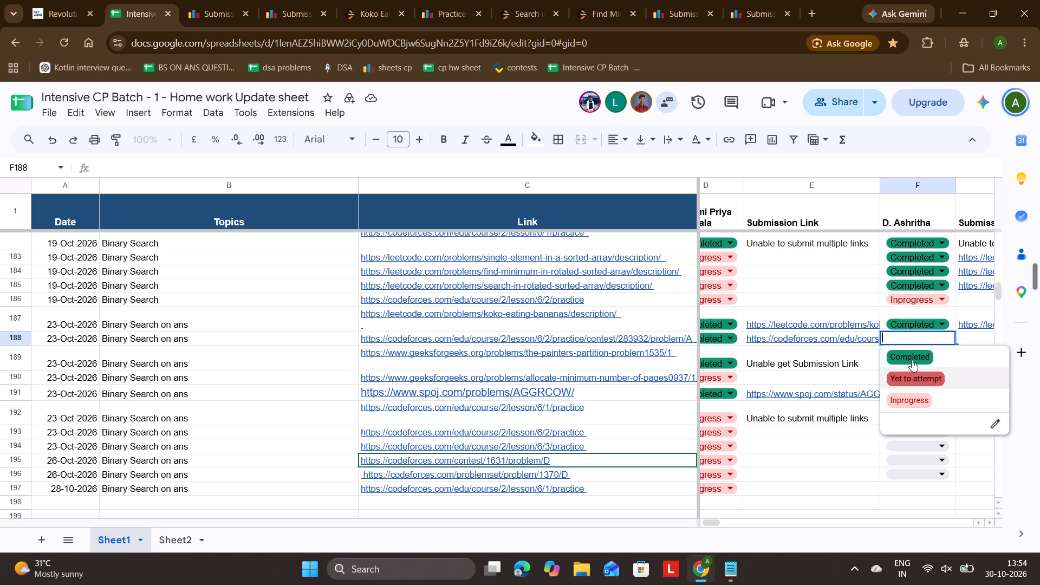
{"action": "left_click", "coordinate": [912, 360]}
{"action": "left_click", "coordinate": [962, 341]}
{"action": "key", "text": "ctrl+v"}
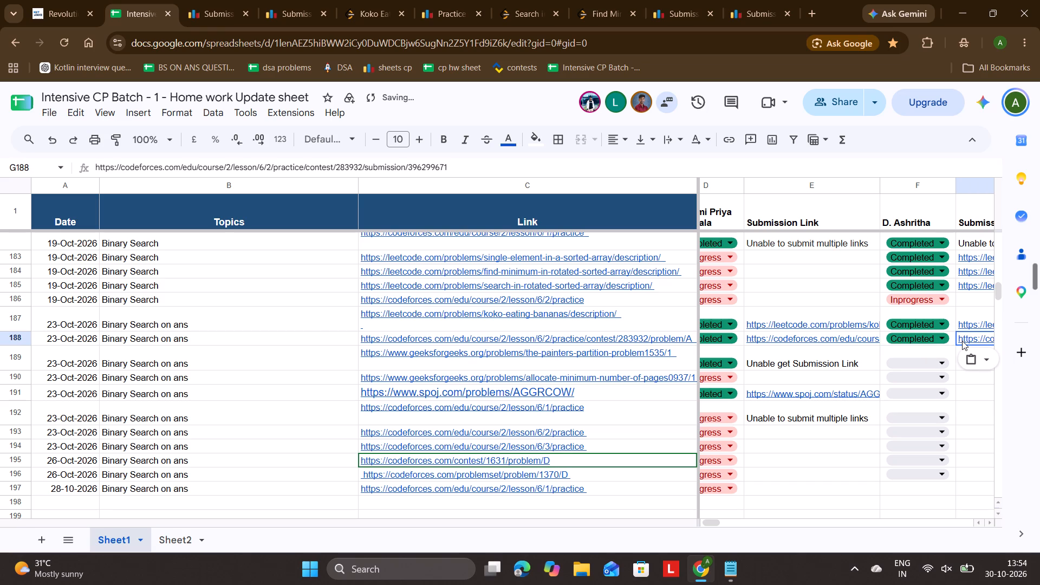
Check the solve status of row 189's GeeksforGeeks Painter's Partition Problem and set the row's column F status to Completed.
{"action": "left_click", "coordinate": [632, 361]}
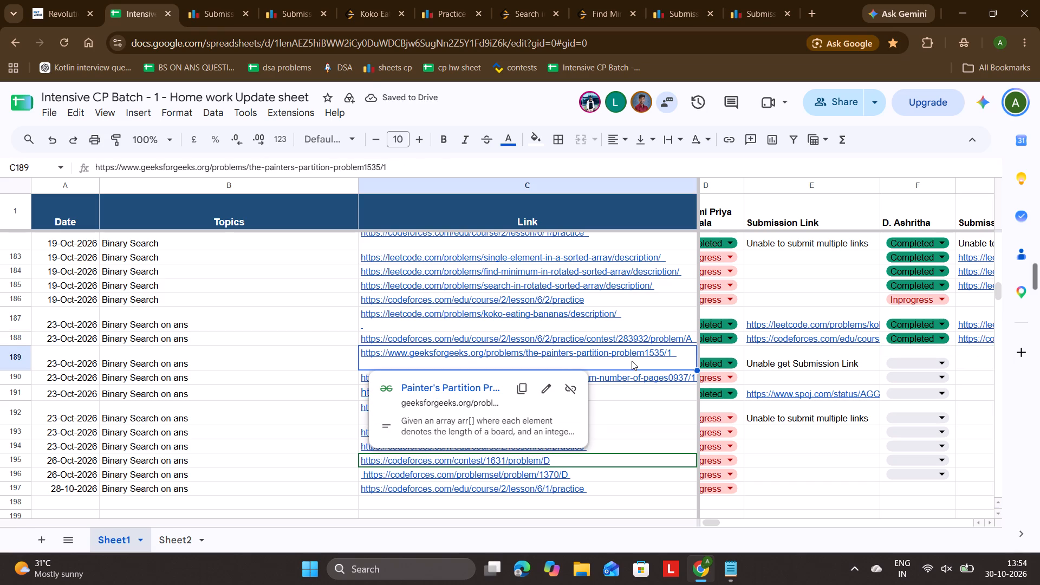
{"action": "left_click", "coordinate": [430, 388]}
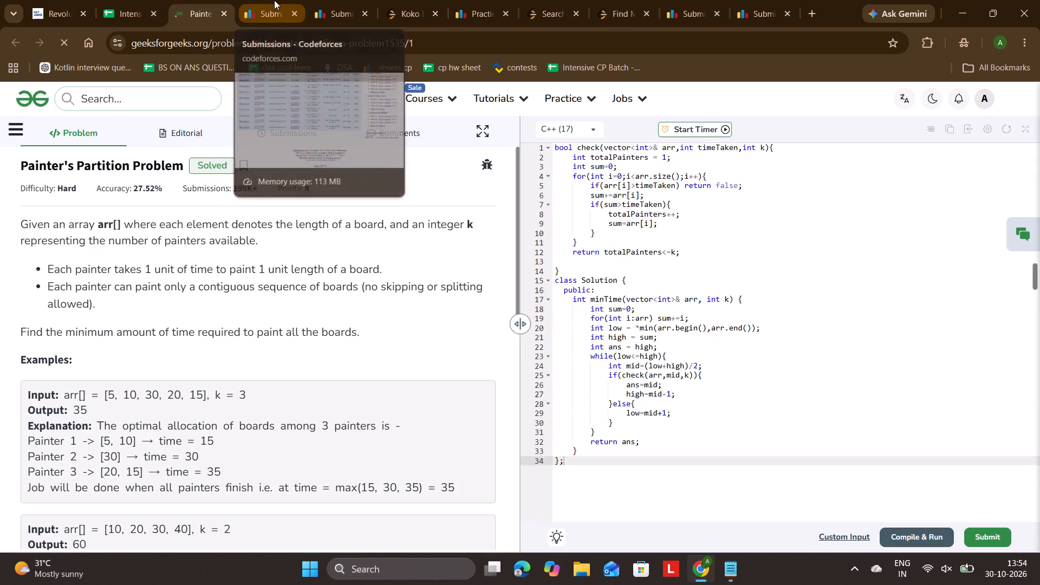
{"action": "left_click", "coordinate": [220, 17]}
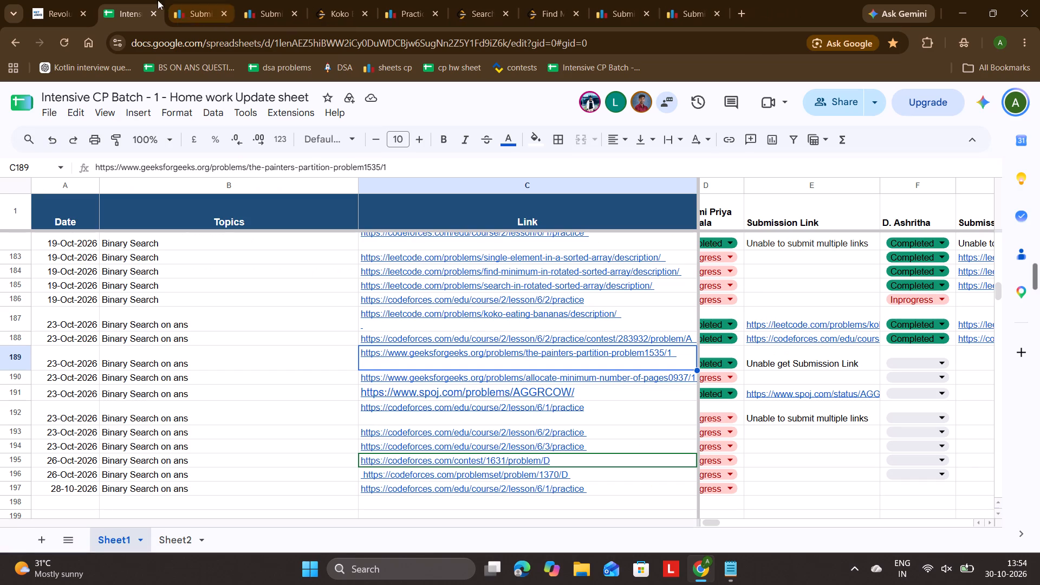
{"action": "left_click", "coordinate": [136, 0]}
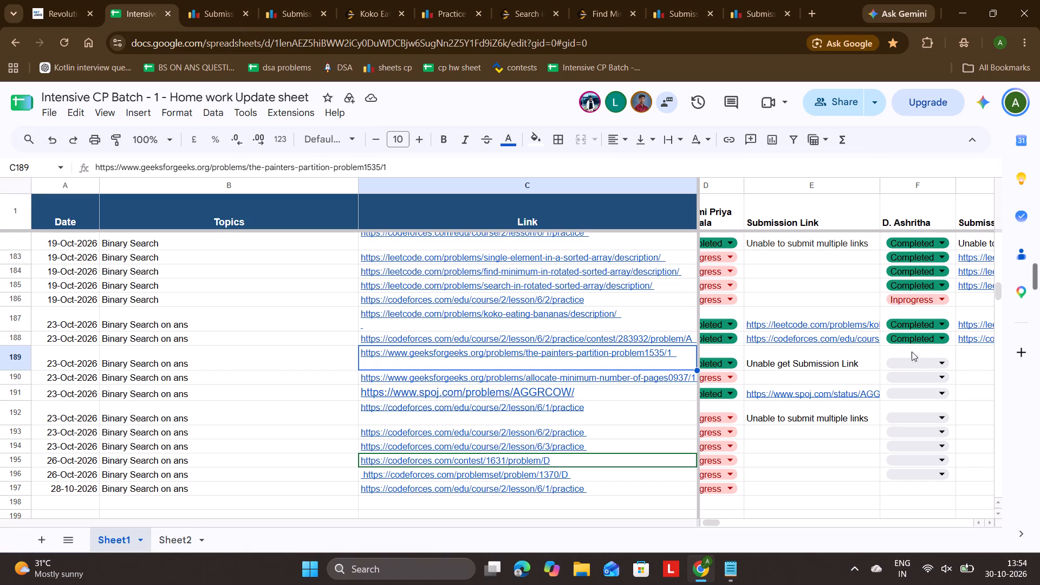
{"action": "left_click", "coordinate": [915, 367]}
{"action": "left_click", "coordinate": [920, 380]}
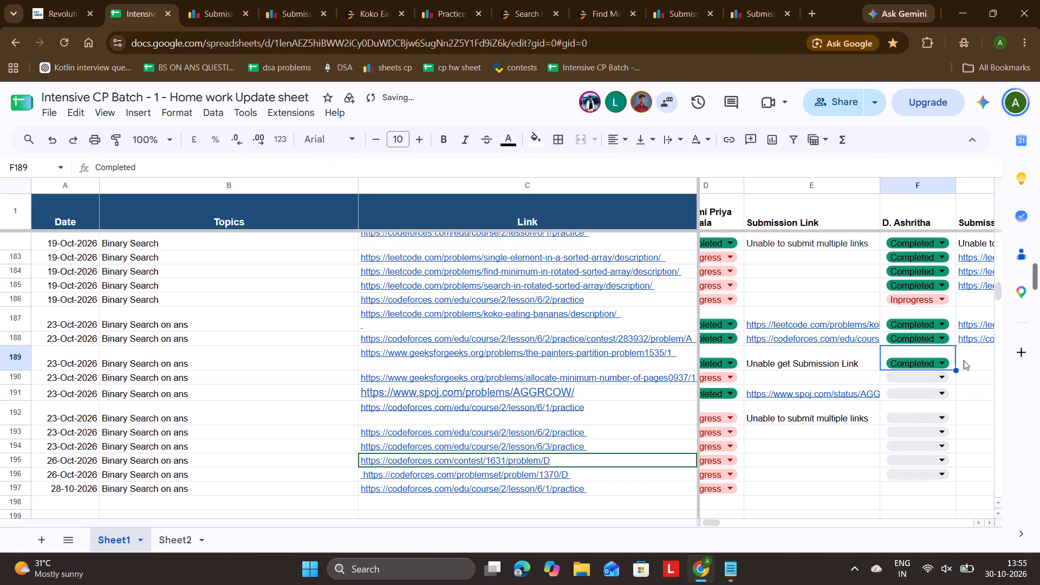
Enter the note "unable to get submission link" in row 189's Submission Link cell G189.
{"action": "left_click", "coordinate": [971, 356]}
{"action": "type", "text": "uba"}
{"action": "key", "text": "BackSpace"}
{"action": "key", "text": "BackSpace"}
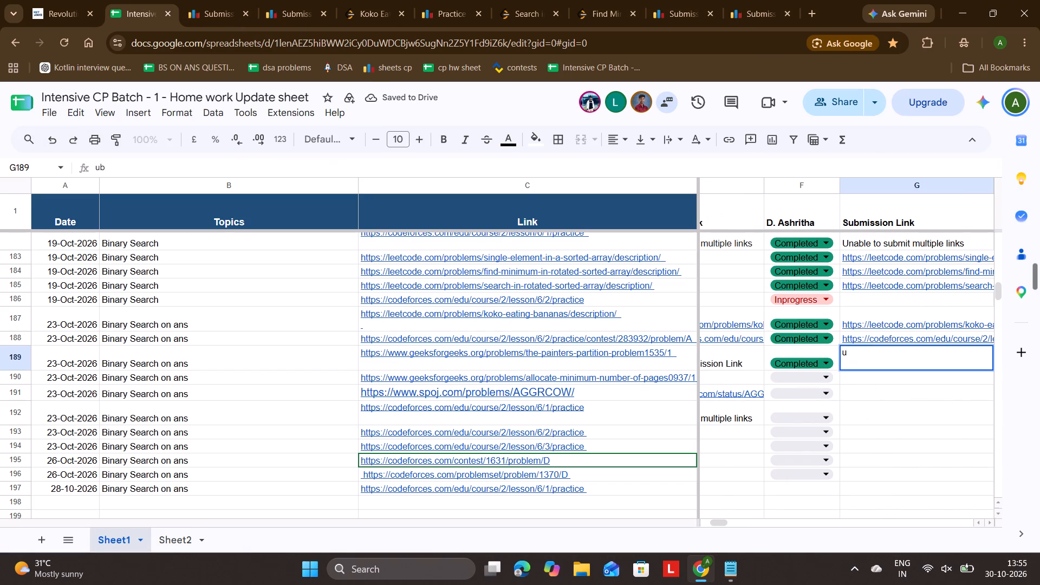
{"action": "type", "text": "na"}
{"action": "type", "text": "ble to e"}
{"action": "key", "text": "BackSpace"}
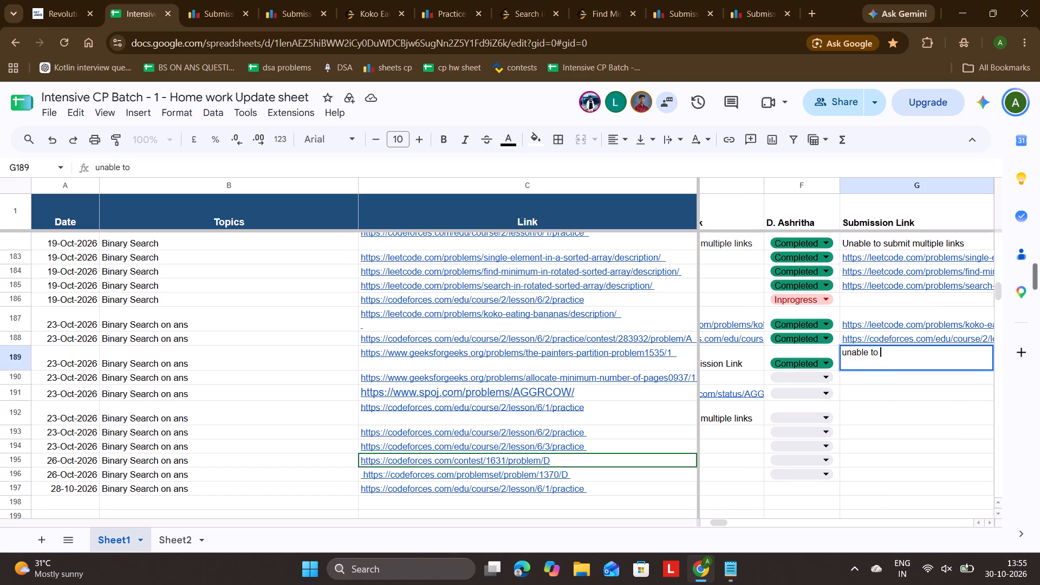
{"action": "type", "text": "get submission link"}
{"action": "key", "text": "space"}
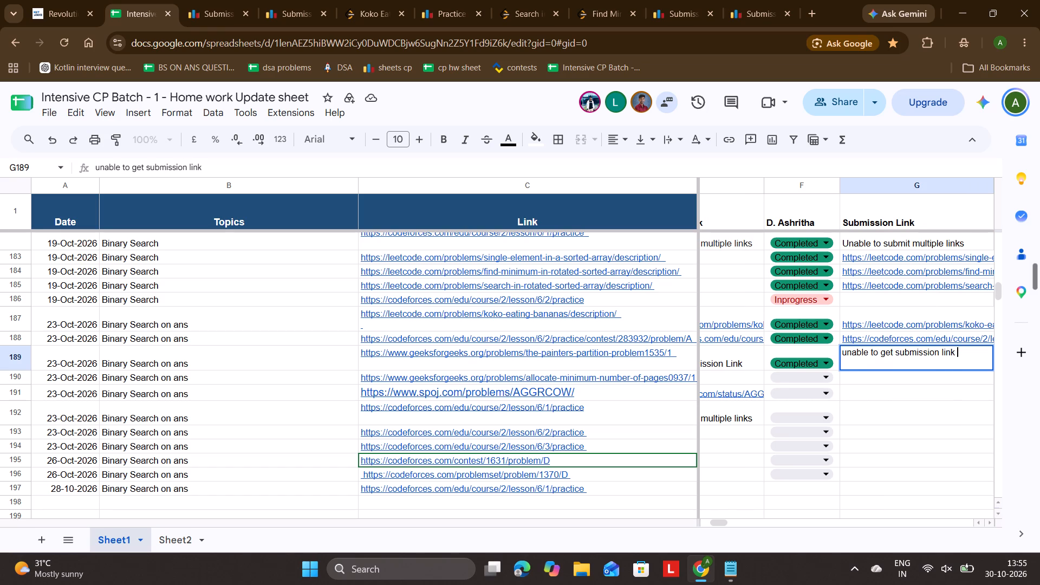
{"action": "key", "text": "BackSpace"}
{"action": "scroll", "coordinate": [866, 379], "scroll_direction": "right", "scroll_amount": 1}
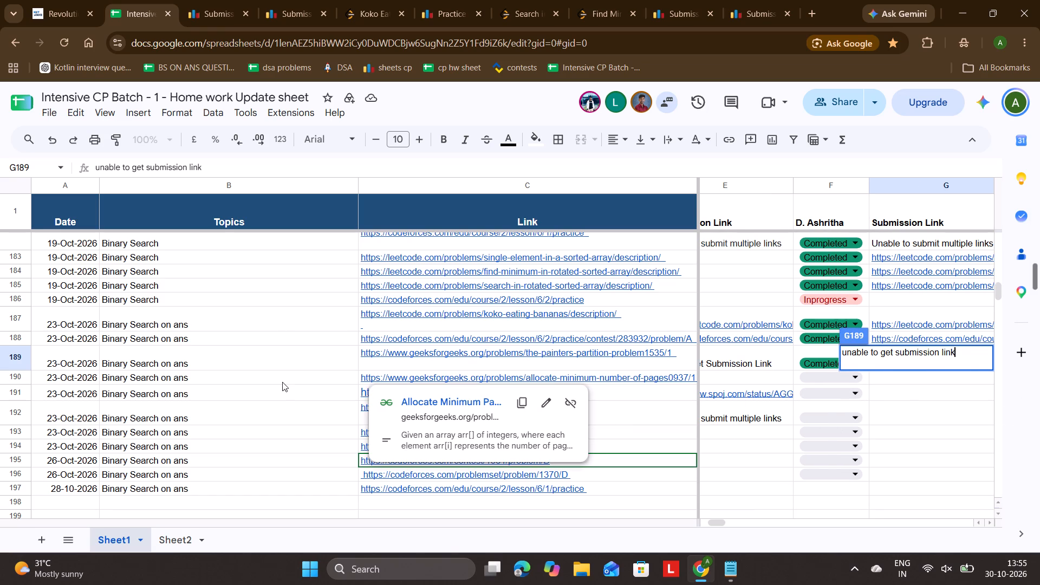
{"action": "left_click", "coordinate": [281, 381]}
Check the solve status of row 190's GeeksforGeeks Allocate Minimum Pages problem and set the row's column F status to Completed.
{"action": "left_click", "coordinate": [384, 376]}
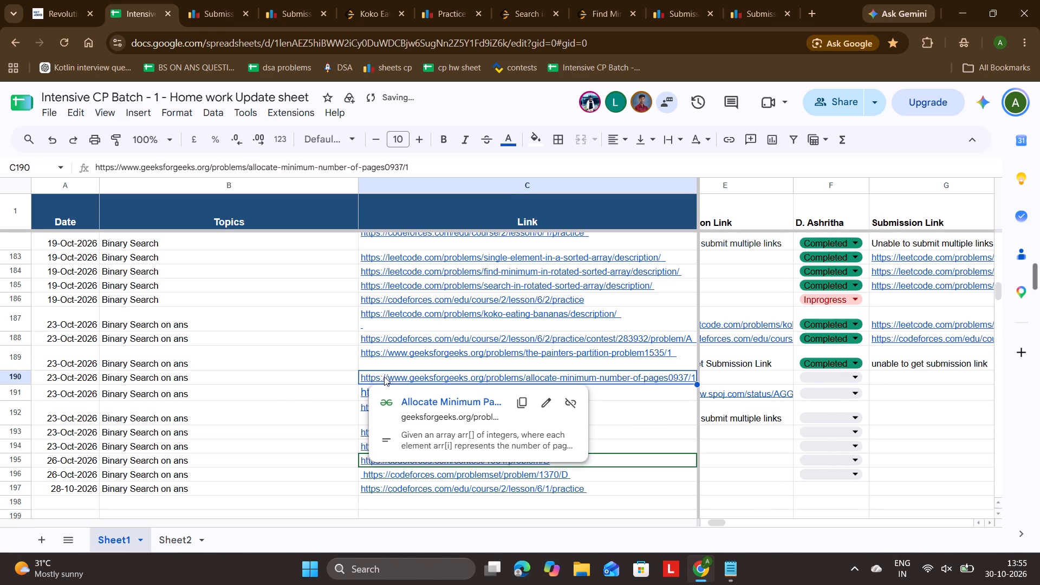
{"action": "left_click", "coordinate": [424, 400]}
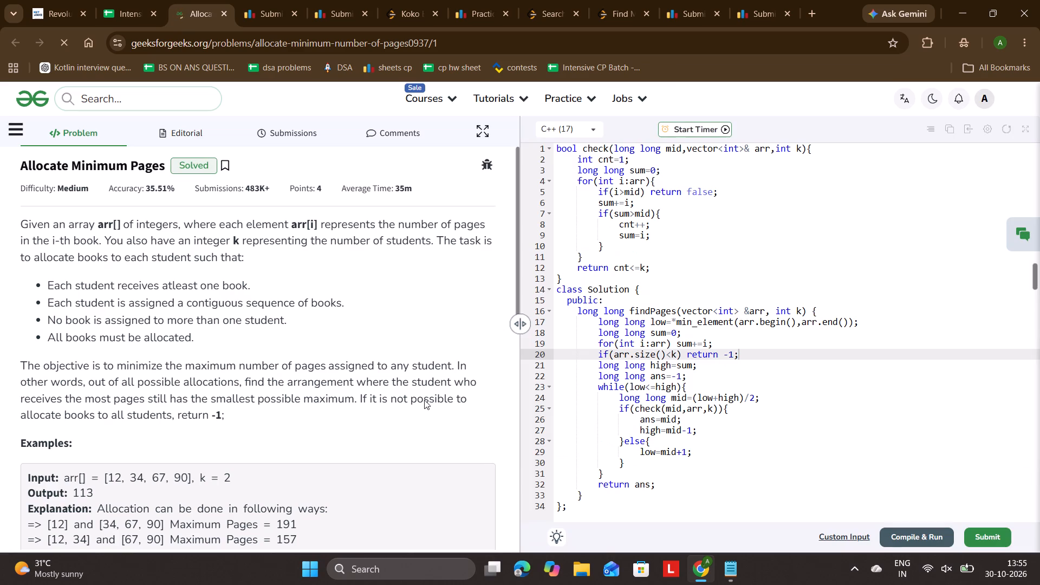
{"action": "left_click", "coordinate": [100, 0]}
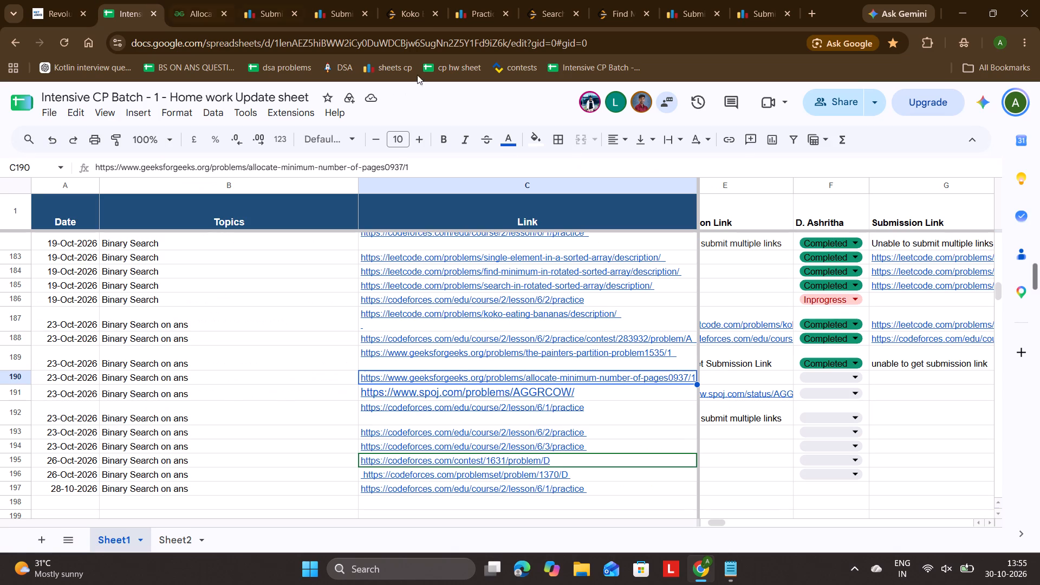
{"action": "left_click", "coordinate": [830, 379]}
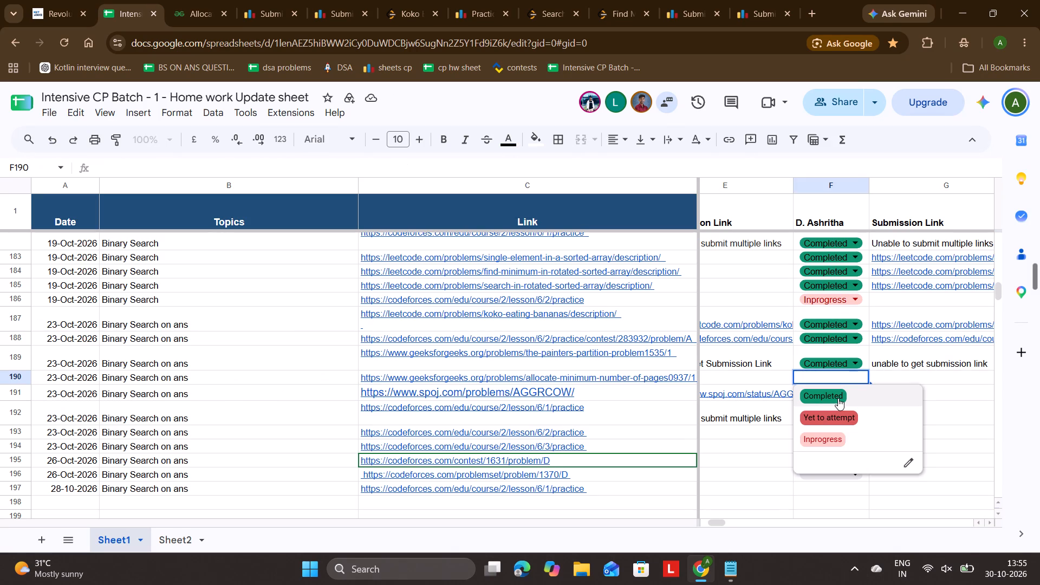
{"action": "left_click", "coordinate": [838, 398]}
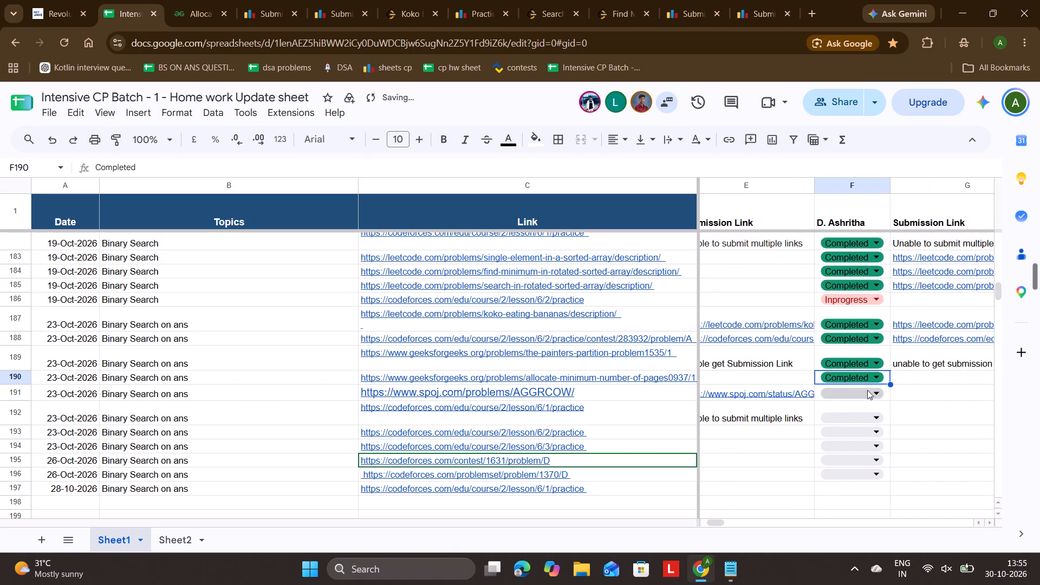
Copy the note text from G189 and paste it into row 190's Submission Link cell G190.
{"action": "left_click", "coordinate": [908, 380]}
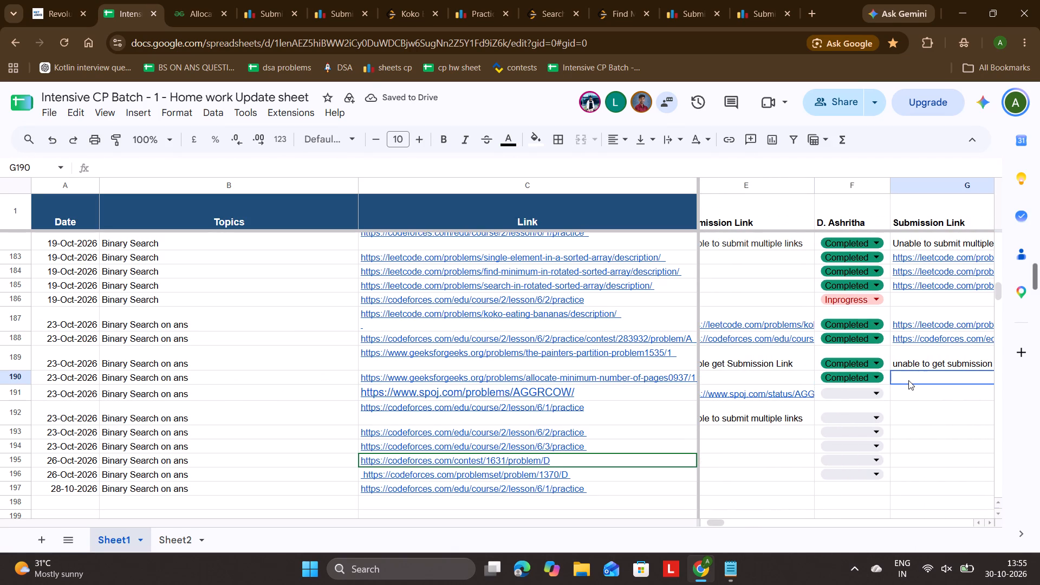
{"action": "double_click", "coordinate": [913, 368]}
{"action": "key", "text": "ctrl+a"}
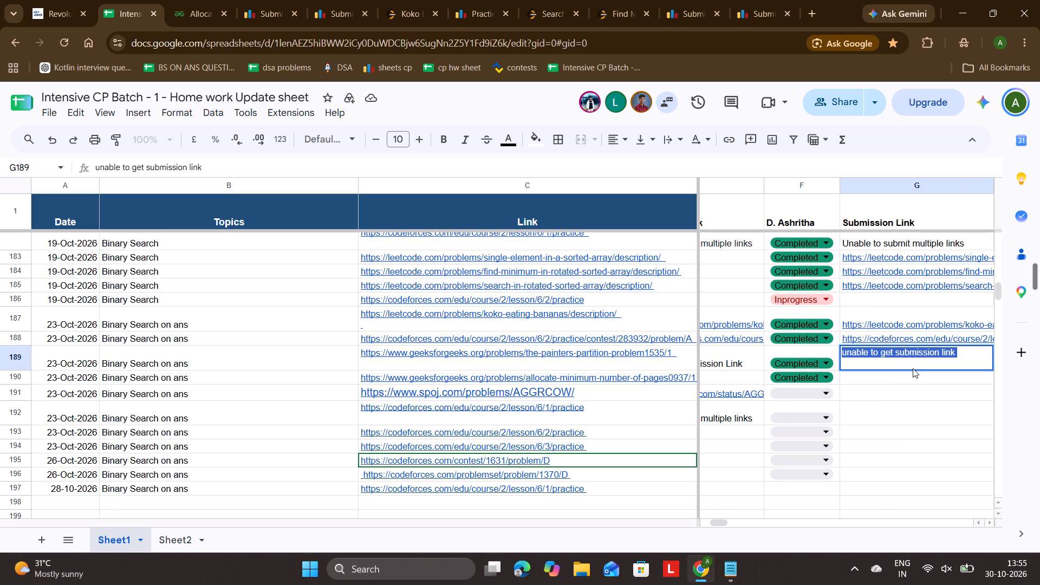
{"action": "key", "text": "ctrl+c"}
{"action": "left_click", "coordinate": [909, 385]}
{"action": "key", "text": "ctrl+v"}
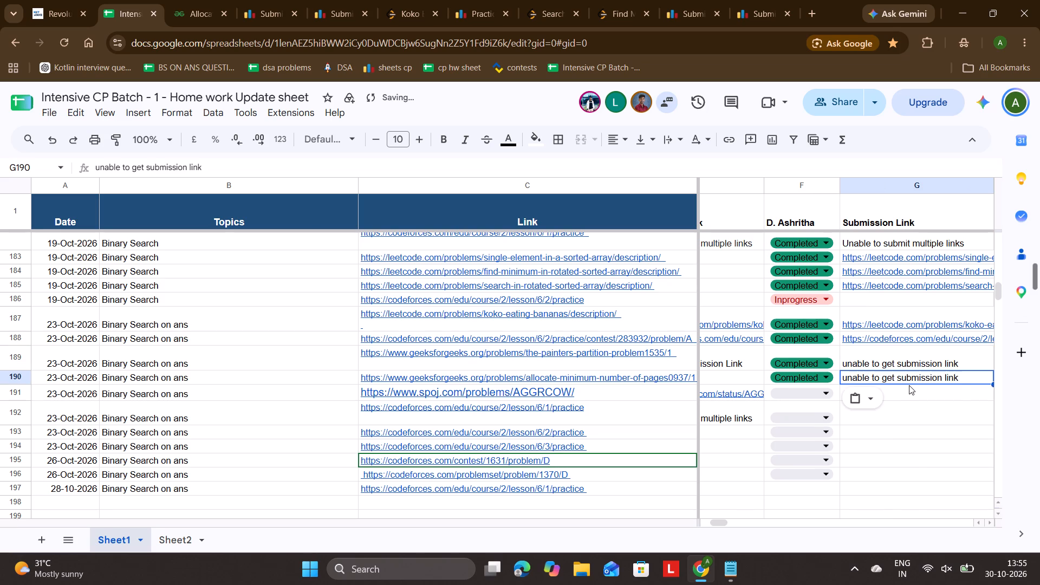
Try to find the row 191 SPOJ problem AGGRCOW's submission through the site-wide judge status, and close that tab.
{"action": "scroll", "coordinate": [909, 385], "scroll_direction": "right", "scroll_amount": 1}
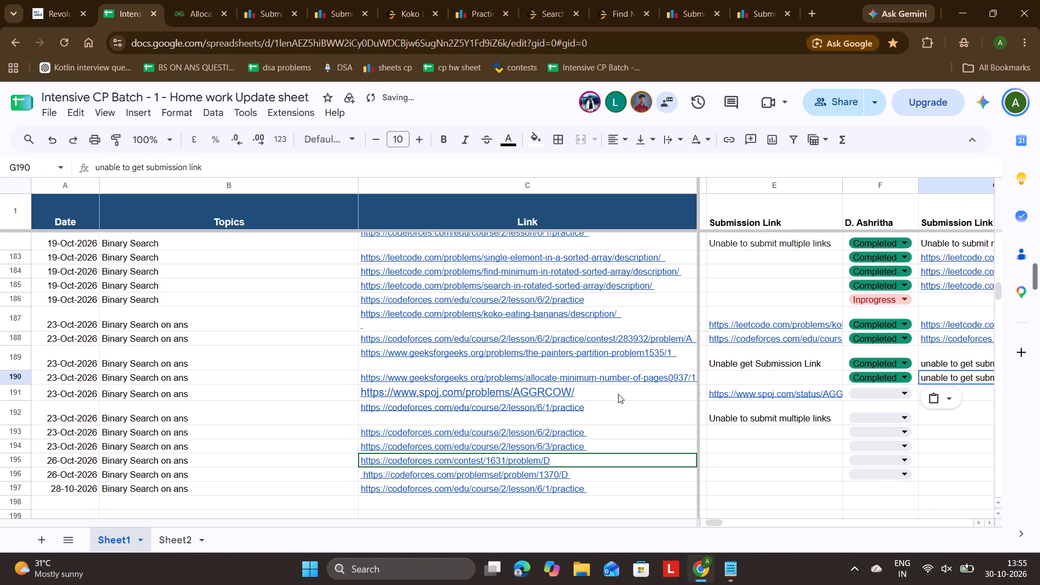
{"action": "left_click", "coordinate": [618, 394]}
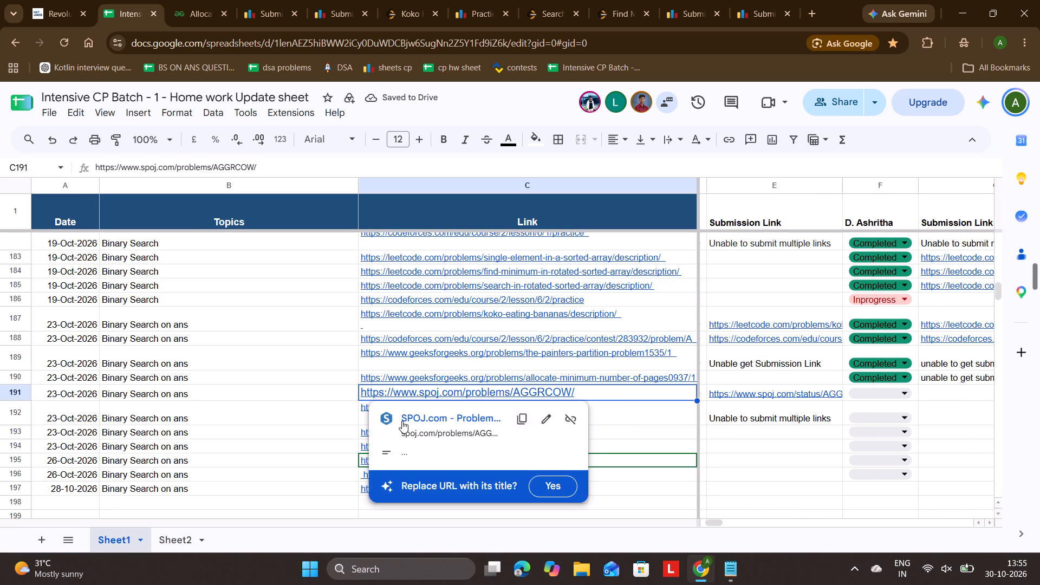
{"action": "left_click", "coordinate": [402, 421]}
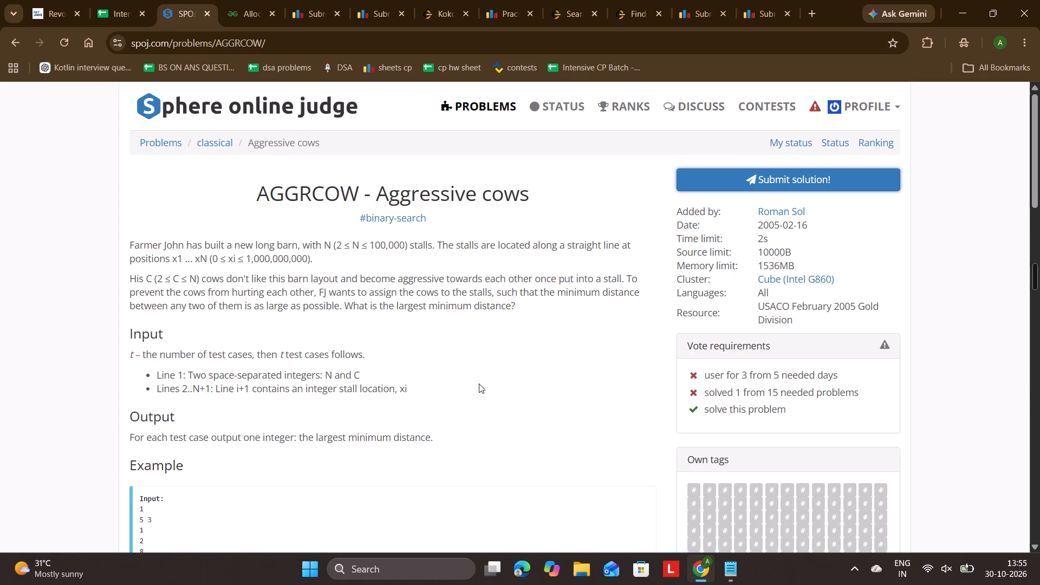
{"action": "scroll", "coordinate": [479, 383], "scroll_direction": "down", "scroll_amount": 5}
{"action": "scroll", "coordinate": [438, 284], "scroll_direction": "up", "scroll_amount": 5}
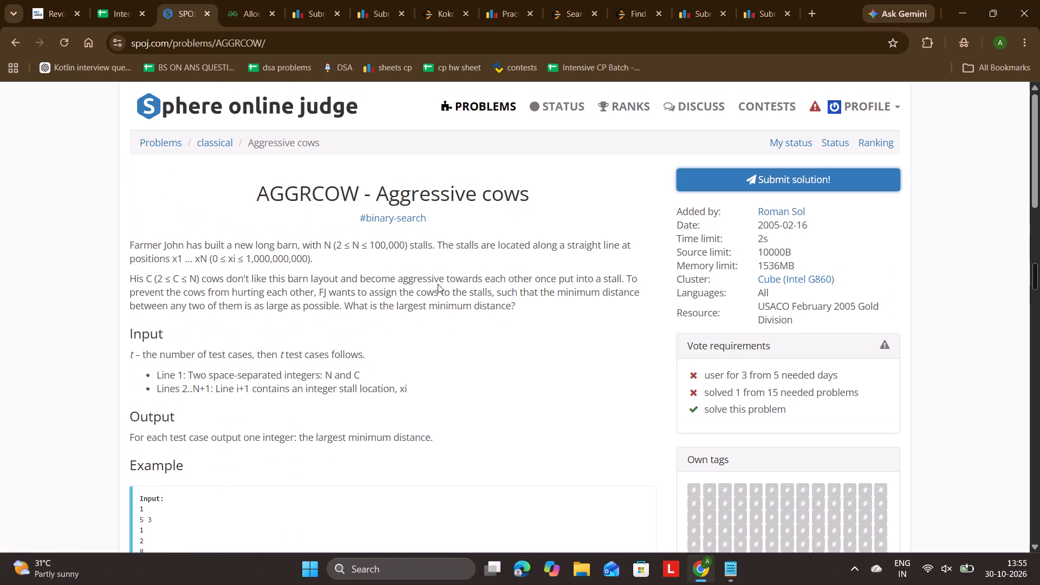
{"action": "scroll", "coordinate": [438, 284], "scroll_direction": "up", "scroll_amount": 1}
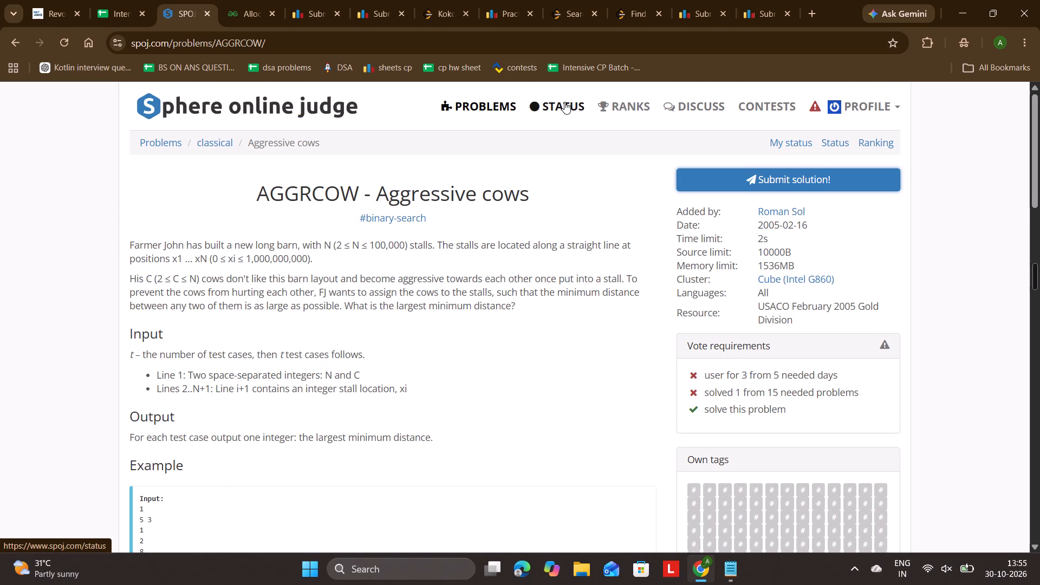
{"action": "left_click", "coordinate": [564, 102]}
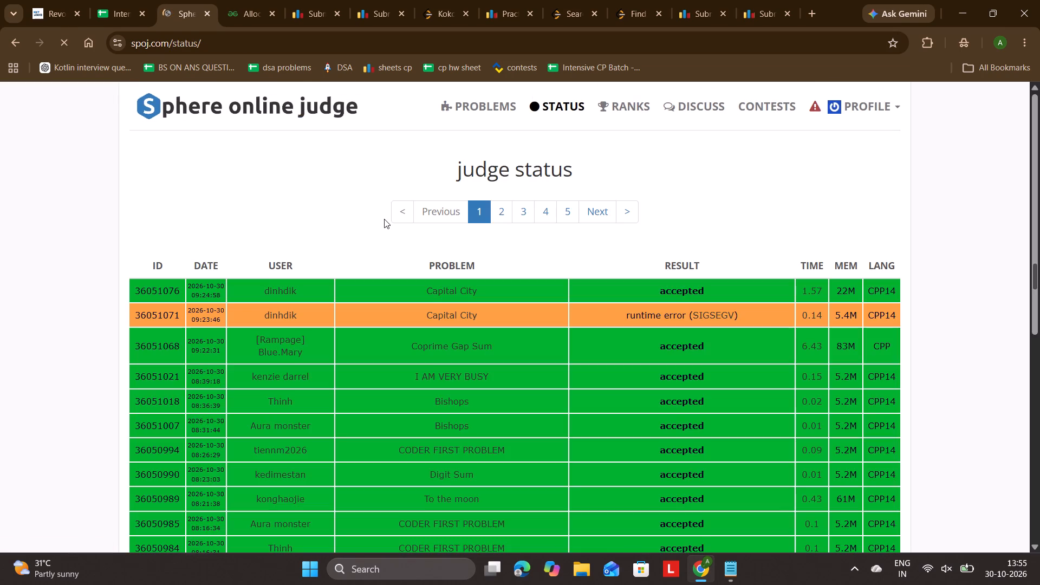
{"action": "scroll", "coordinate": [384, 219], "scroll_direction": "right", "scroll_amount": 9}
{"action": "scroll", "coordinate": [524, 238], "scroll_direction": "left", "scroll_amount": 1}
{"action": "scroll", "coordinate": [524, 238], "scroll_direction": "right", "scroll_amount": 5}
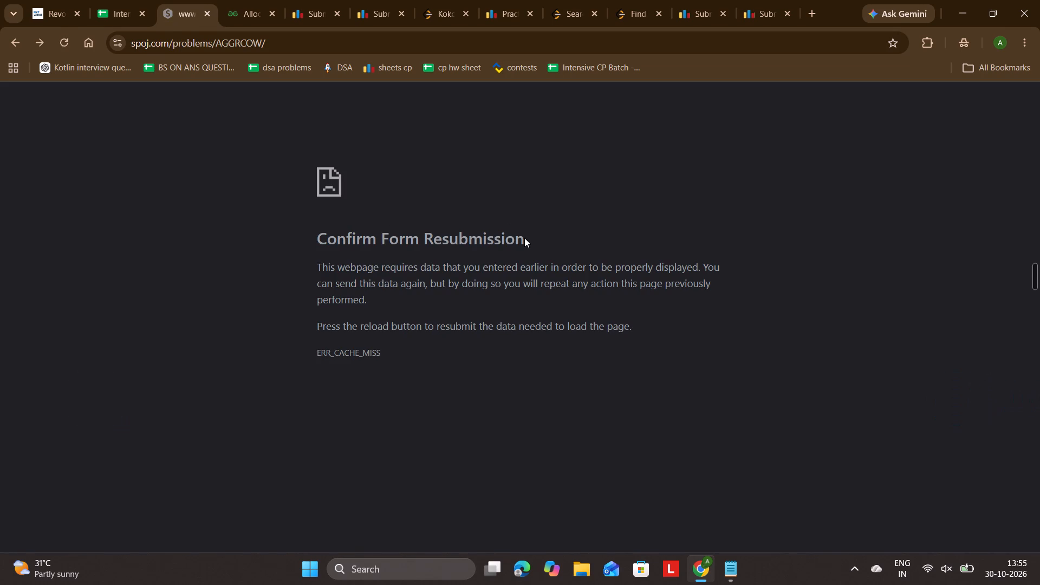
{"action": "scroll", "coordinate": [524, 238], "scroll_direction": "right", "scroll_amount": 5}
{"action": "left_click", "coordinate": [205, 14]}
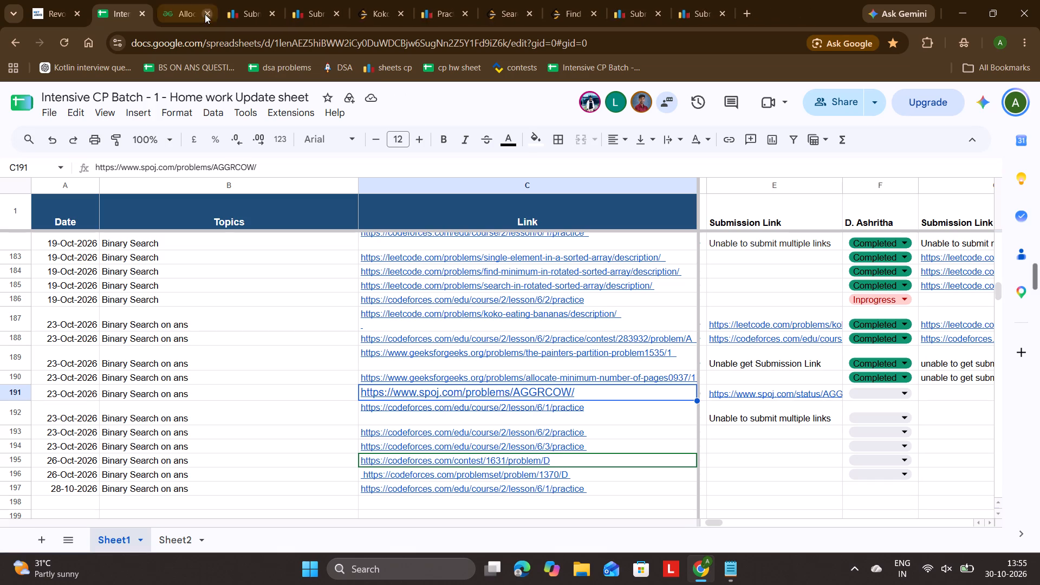
Open the row 191 SPOJ problem AGGRCOW from the sheet and show your own submissions for it.
{"action": "left_click", "coordinate": [501, 393]}
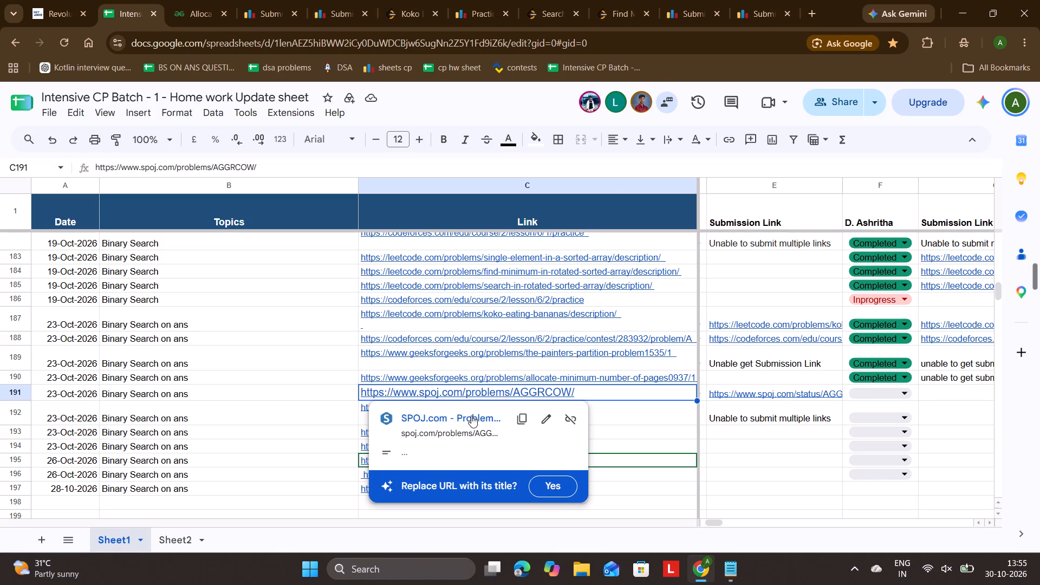
{"action": "left_click", "coordinate": [472, 417]}
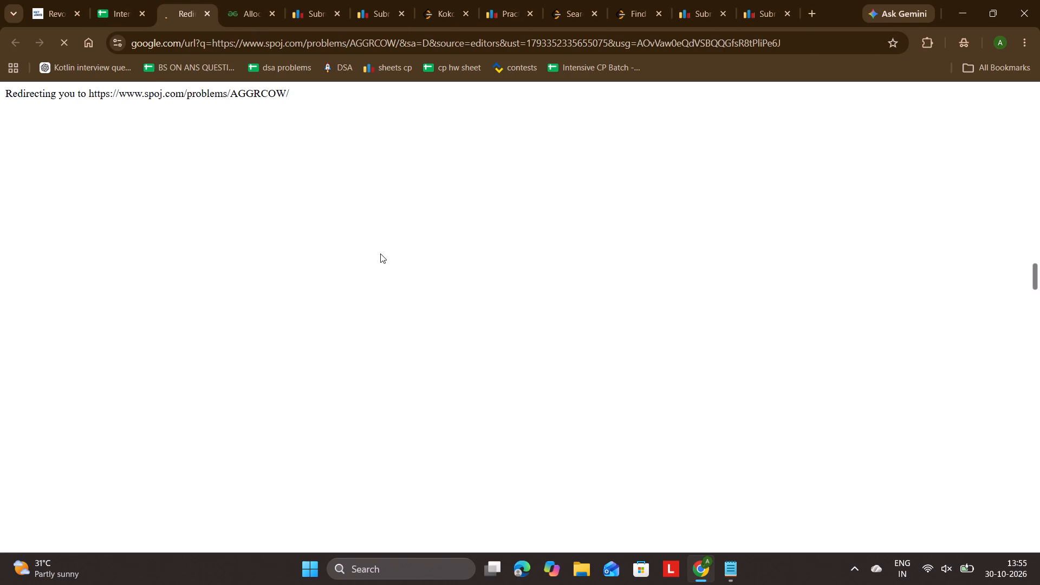
{"action": "scroll", "coordinate": [721, 272], "scroll_direction": "up", "scroll_amount": 1}
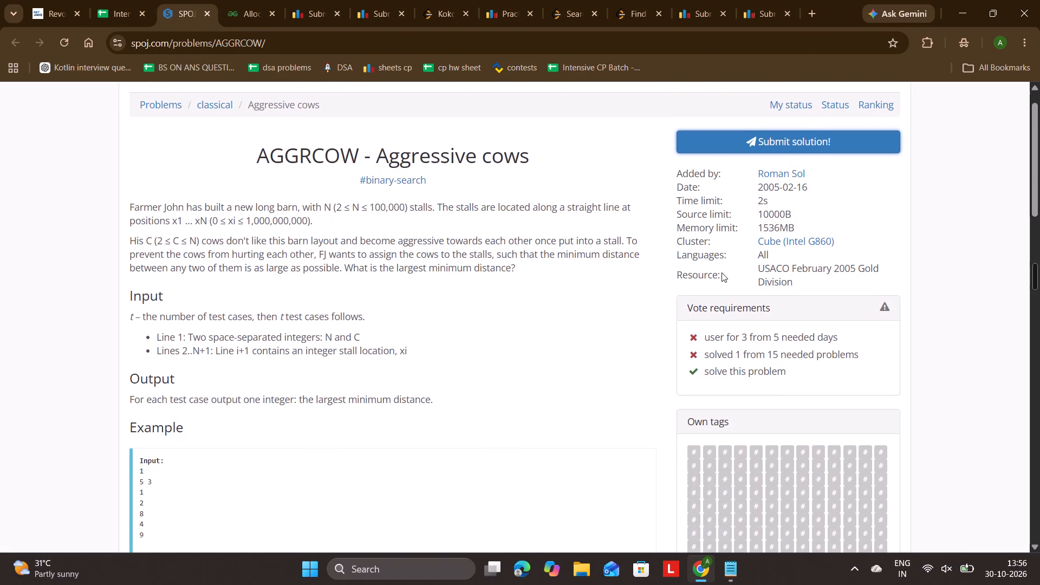
{"action": "scroll", "coordinate": [721, 272], "scroll_direction": "up", "scroll_amount": 1}
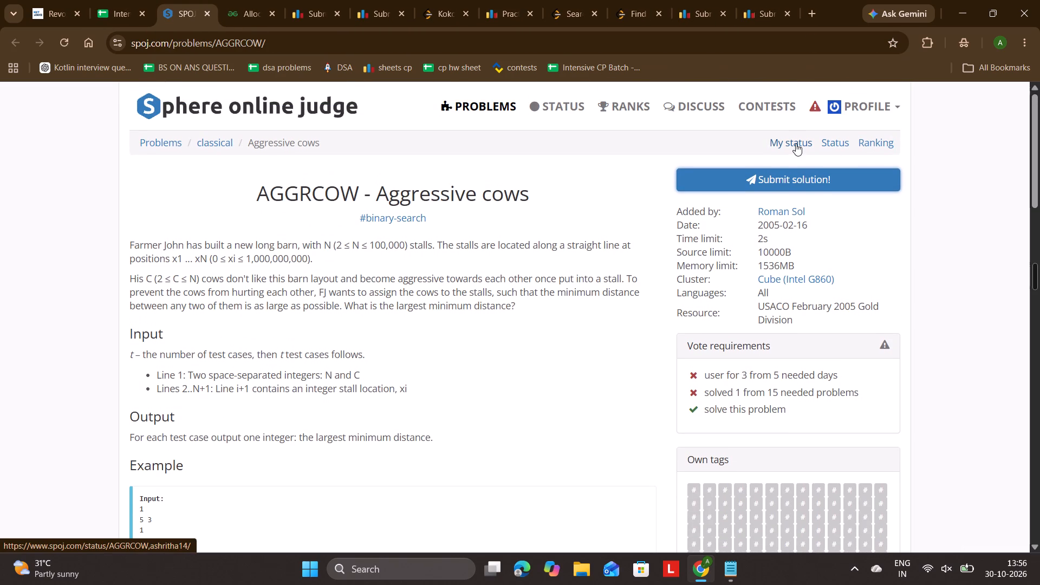
{"action": "left_click", "coordinate": [796, 144]}
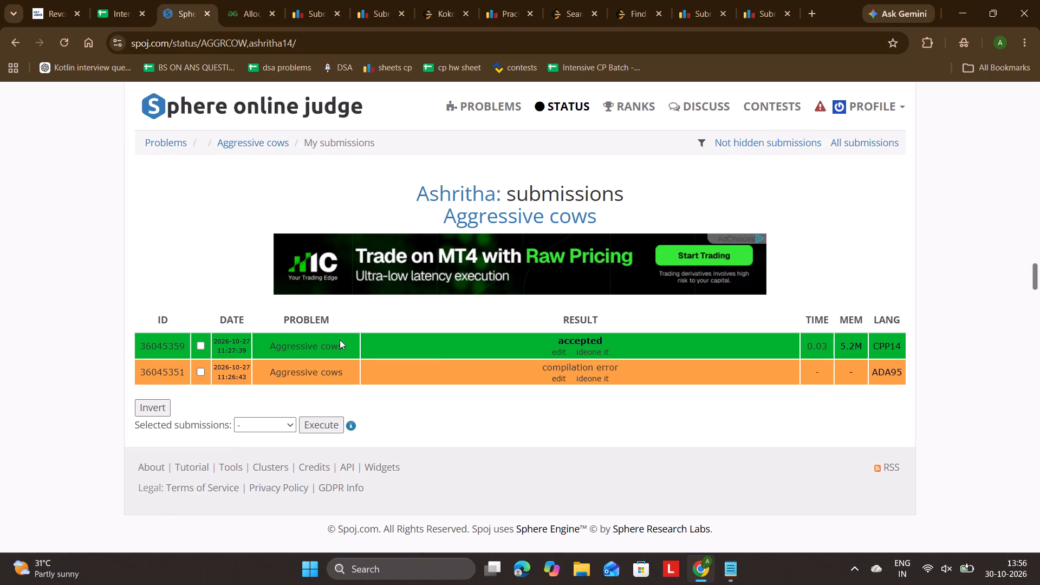
Examine the source code of your accepted AGGRCOW submission on SPOJ and close it.
{"action": "left_click", "coordinate": [164, 347]}
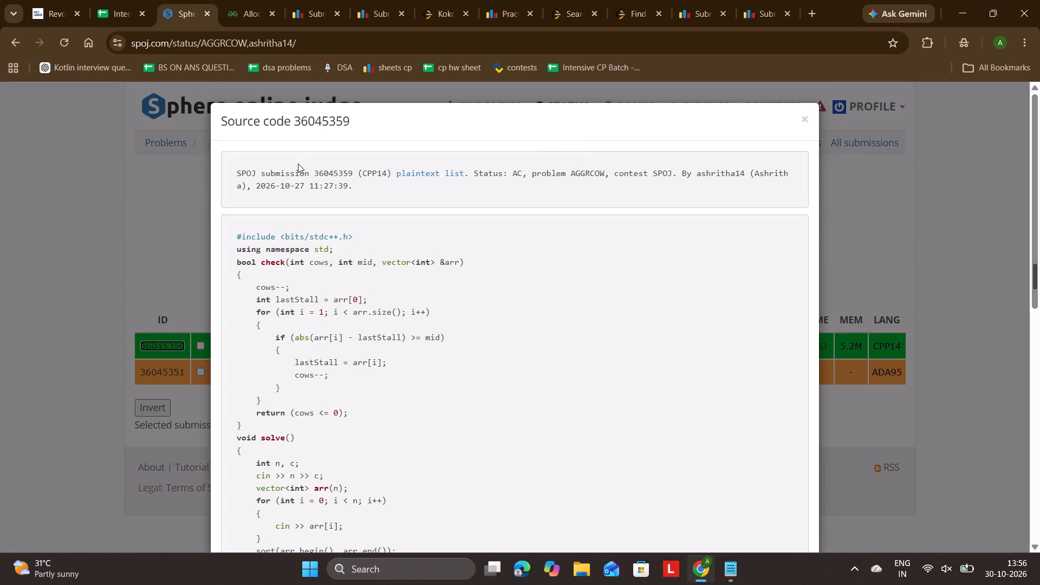
{"action": "left_click", "coordinate": [805, 119]}
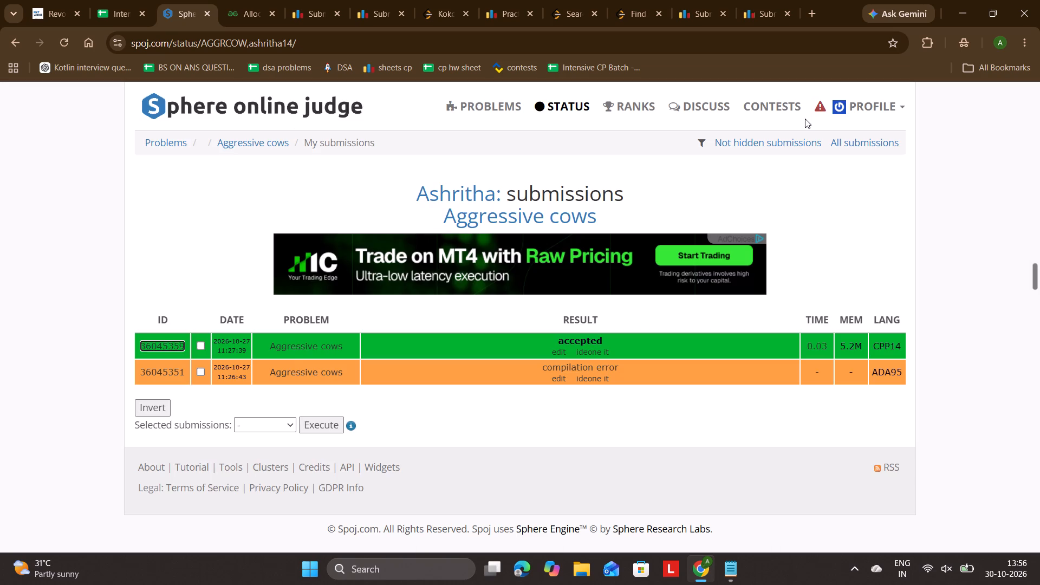
{"action": "left_click", "coordinate": [161, 343], "text": "ctrl"}
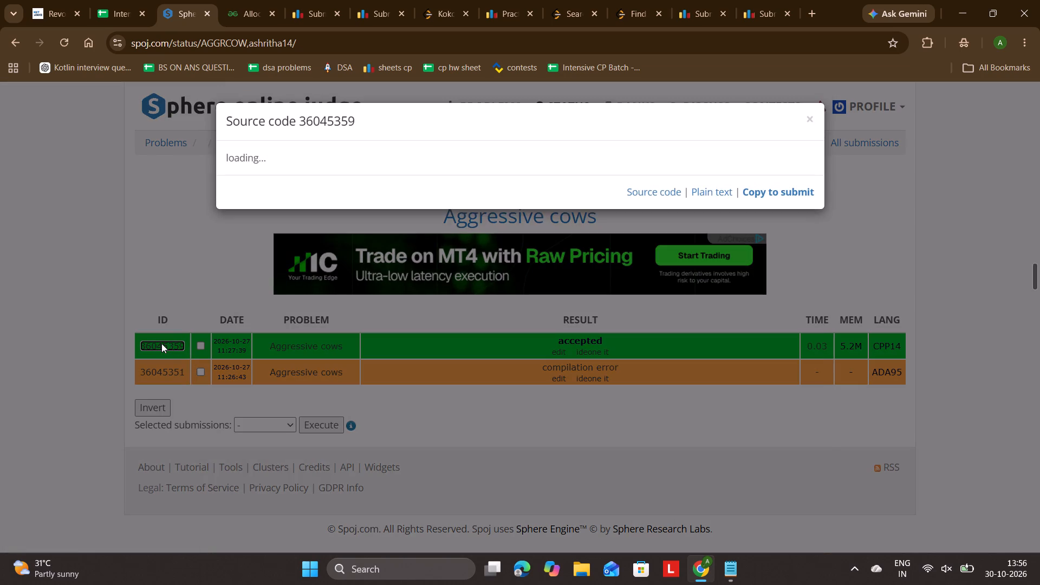
{"action": "scroll", "coordinate": [453, 399], "scroll_direction": "down", "scroll_amount": 1}
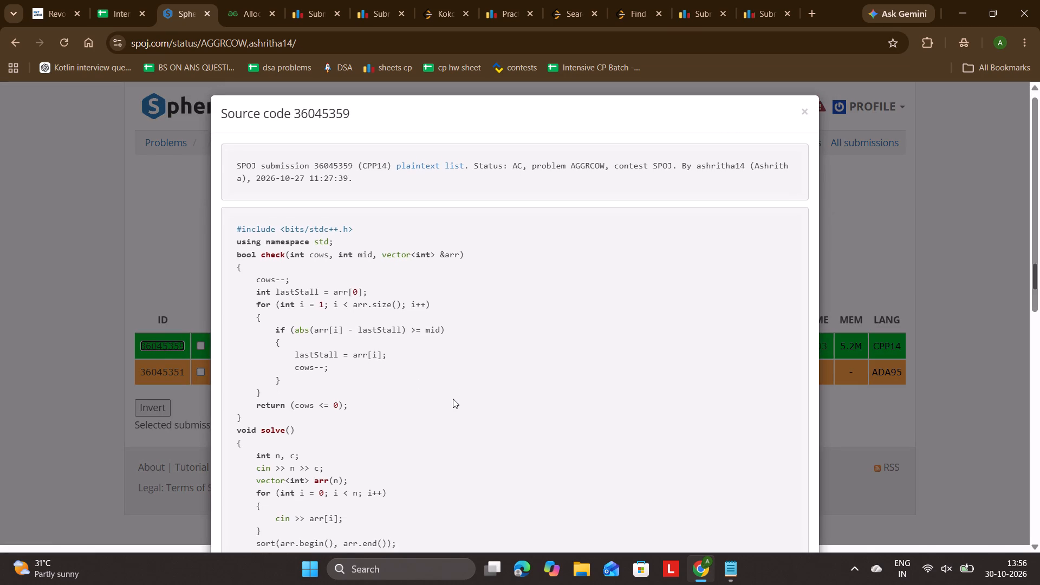
{"action": "scroll", "coordinate": [453, 399], "scroll_direction": "down", "scroll_amount": 4}
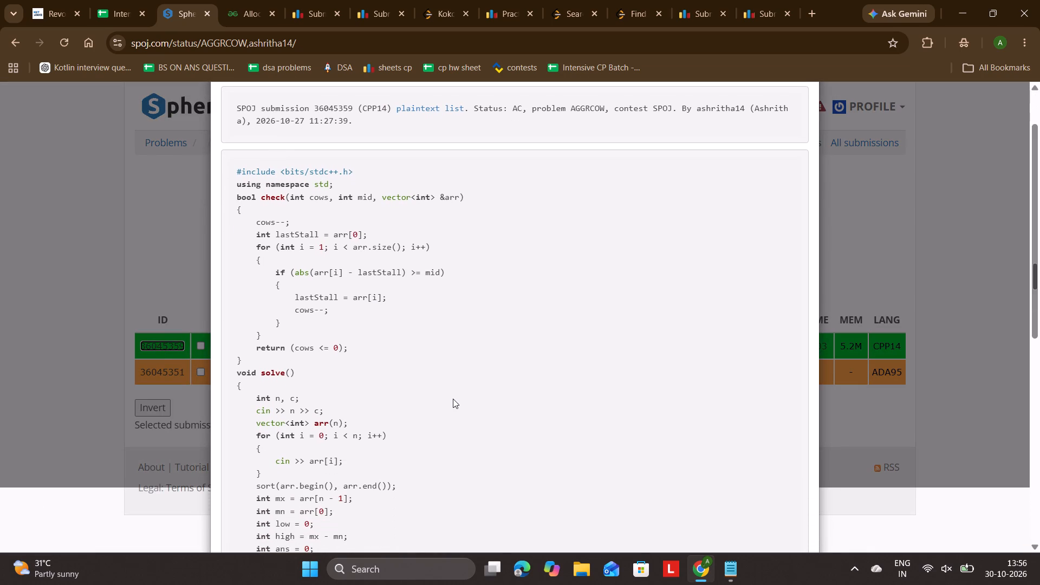
{"action": "scroll", "coordinate": [453, 399], "scroll_direction": "down", "scroll_amount": 5}
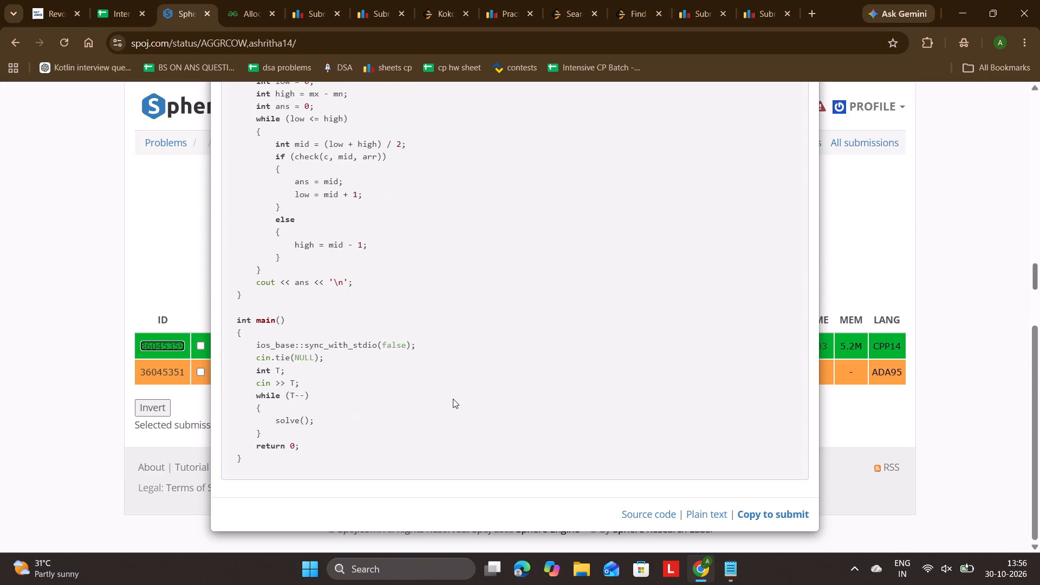
{"action": "scroll", "coordinate": [453, 399], "scroll_direction": "down", "scroll_amount": 1}
{"action": "left_click", "coordinate": [656, 511]}
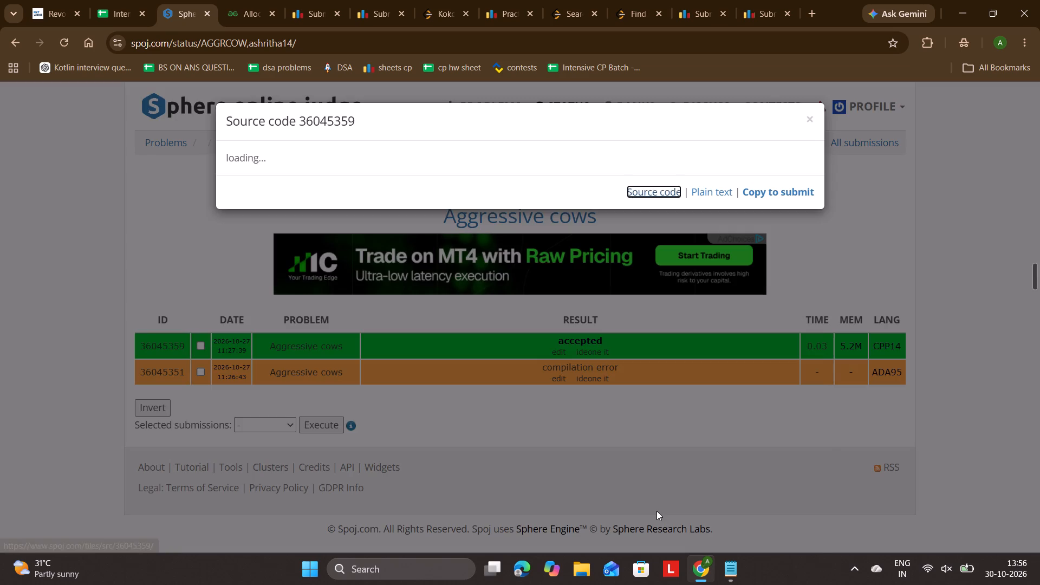
{"action": "left_click", "coordinate": [806, 120]}
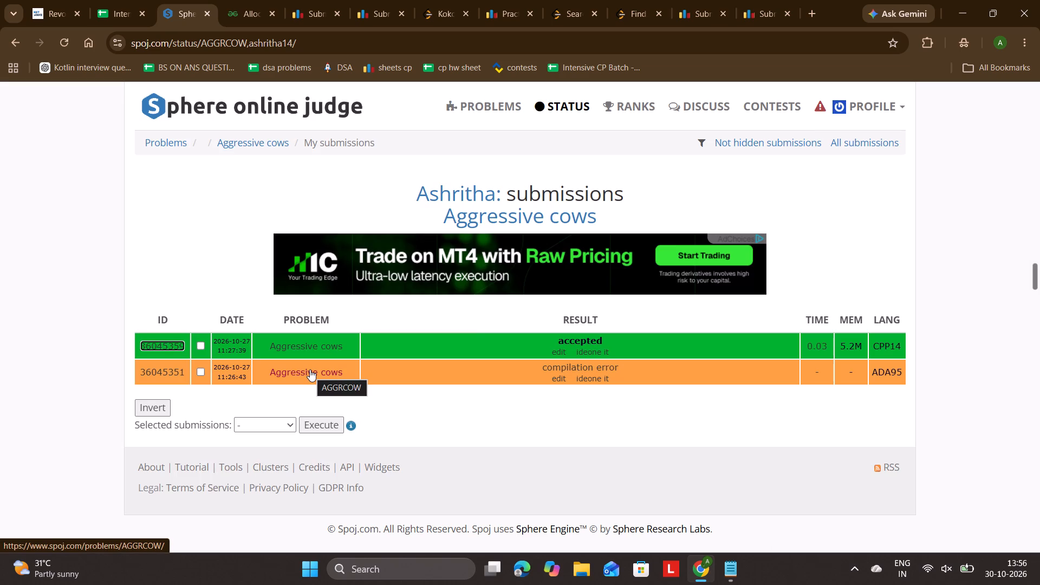
Check which kind of SPOJ page the existing submission link in E191 opens, and close that page.
{"action": "left_click", "coordinate": [54, 0]}
{"action": "left_click", "coordinate": [184, 0]}
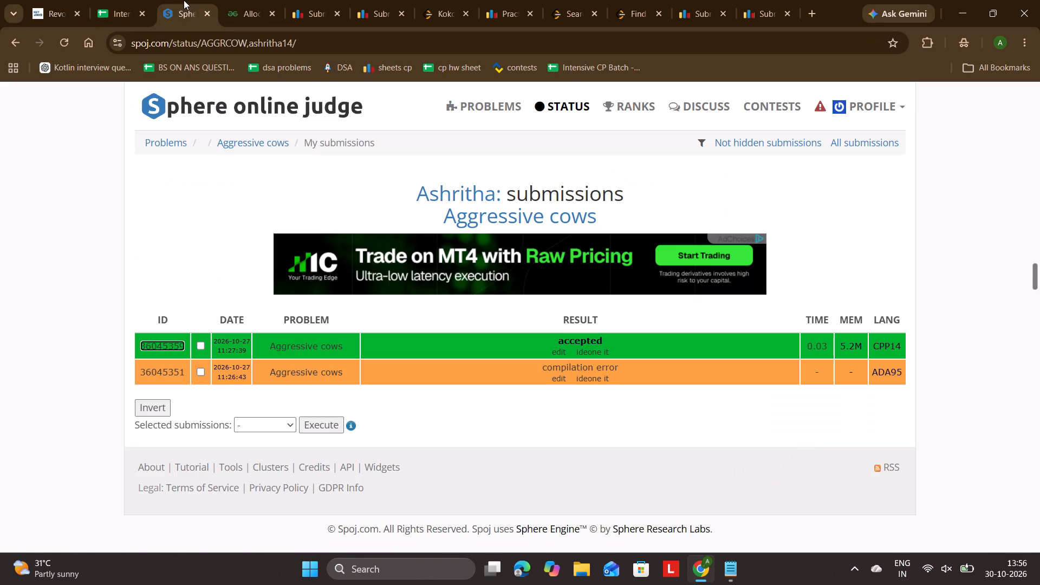
{"action": "left_click", "coordinate": [120, 0]}
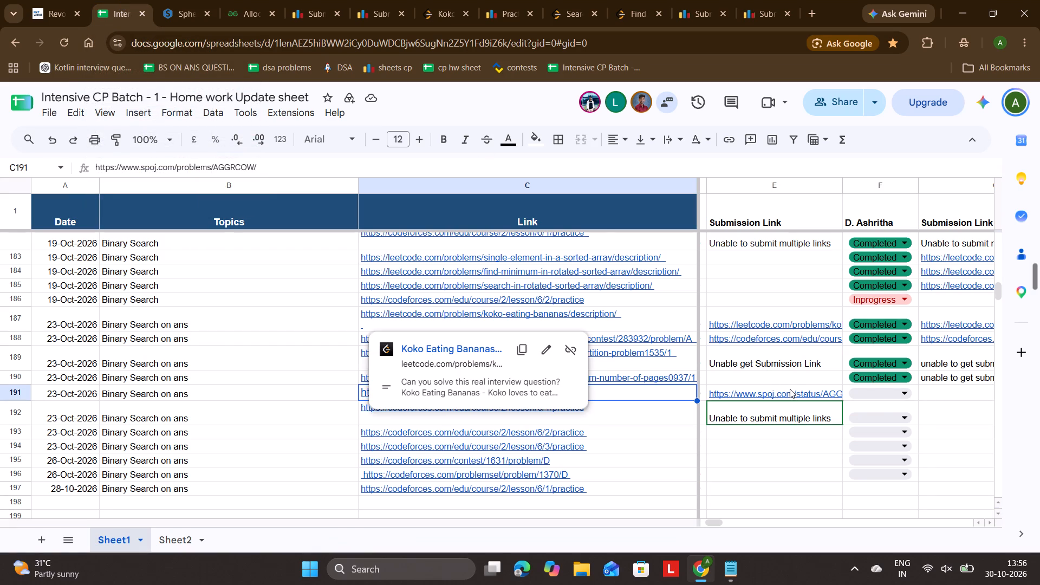
{"action": "left_click", "coordinate": [802, 425]}
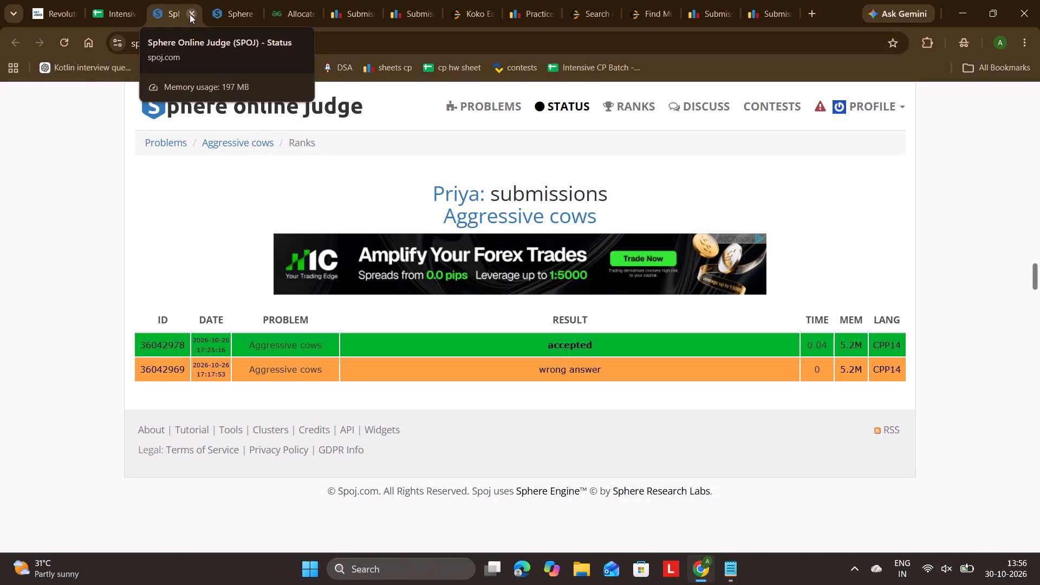
{"action": "left_click", "coordinate": [190, 14]}
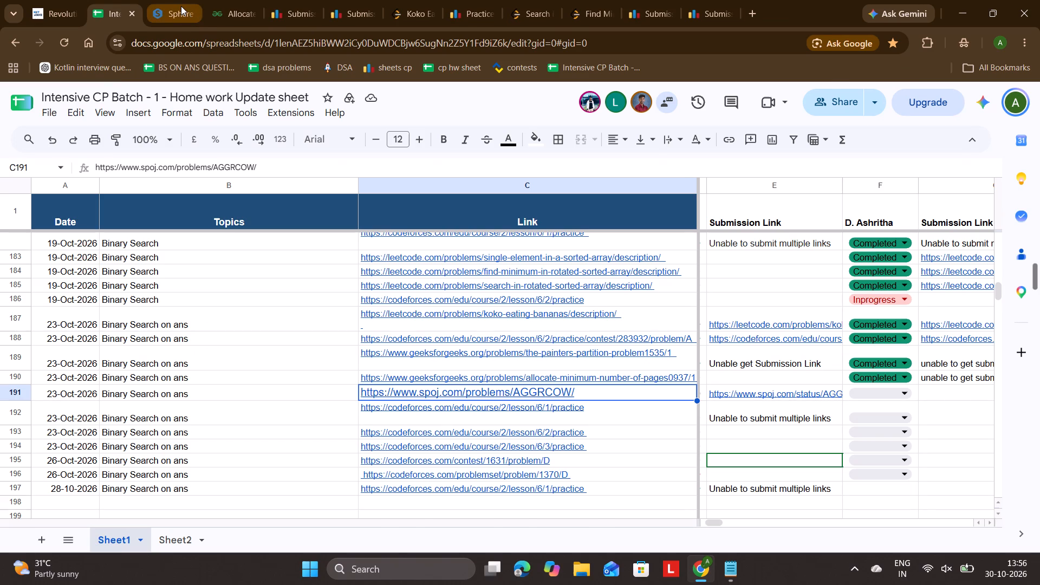
Set row 191's column F status to Completed and paste the address of your SPOJ AGGRCOW submissions page into G191.
{"action": "left_click", "coordinate": [181, 6]}
{"action": "triple_click", "coordinate": [212, 38]}
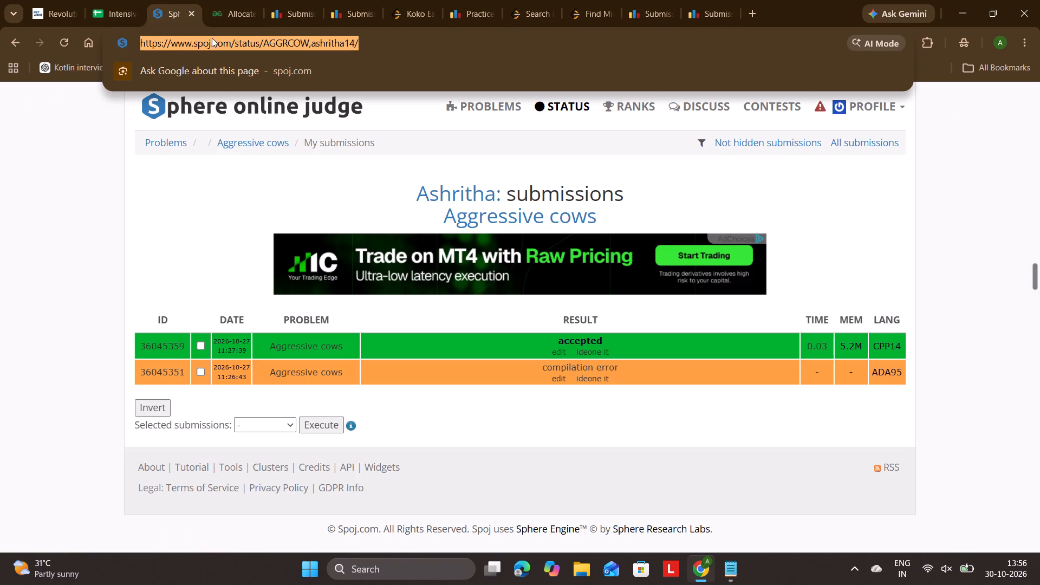
{"action": "key", "text": "ctrl+c"}
{"action": "left_click", "coordinate": [119, 0]}
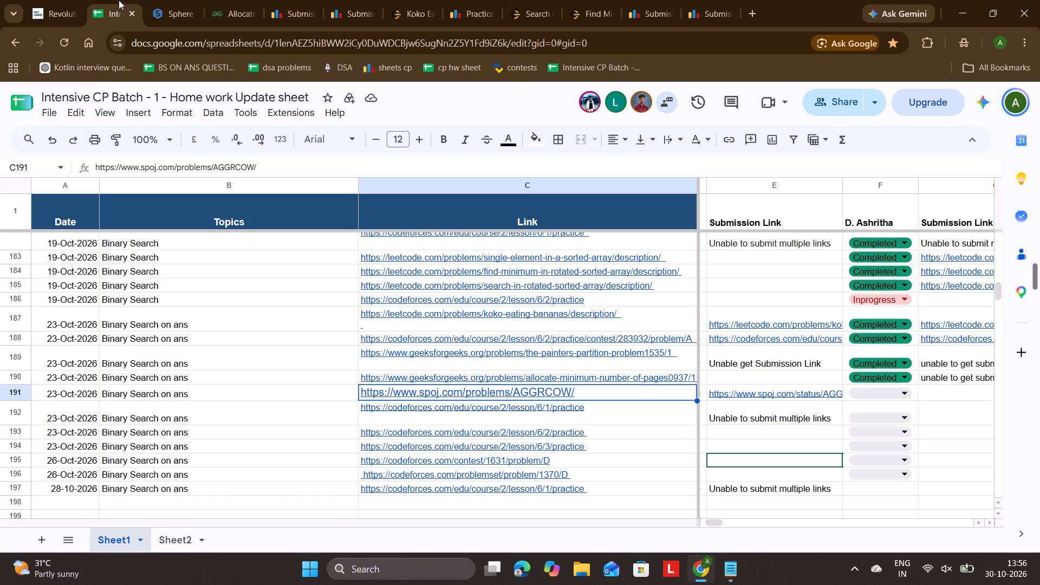
{"action": "left_click", "coordinate": [879, 393]}
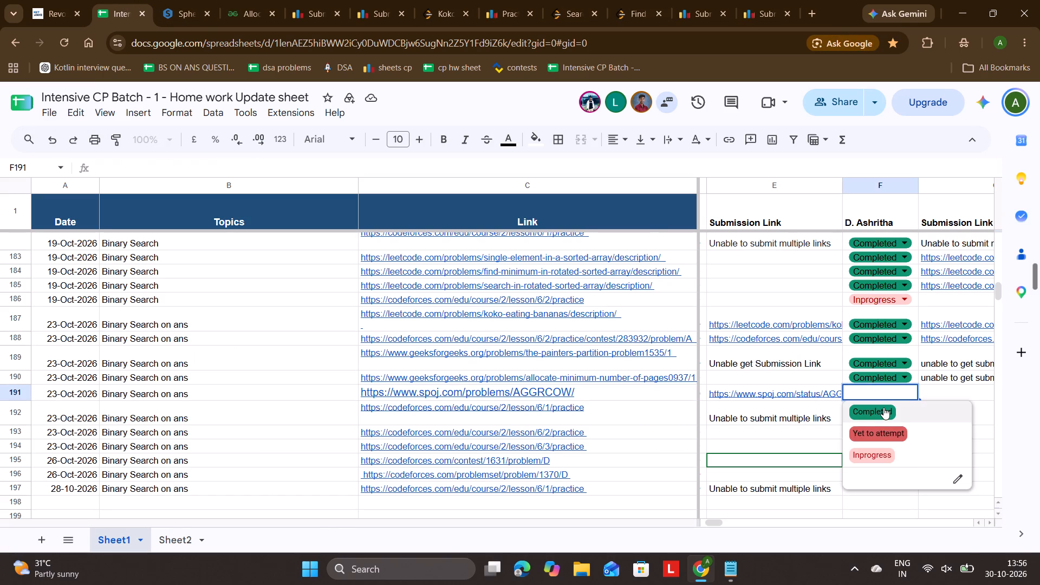
{"action": "left_click_drag", "start_coordinate": [883, 407], "coordinate": [908, 410]}
{"action": "left_click", "coordinate": [908, 410]}
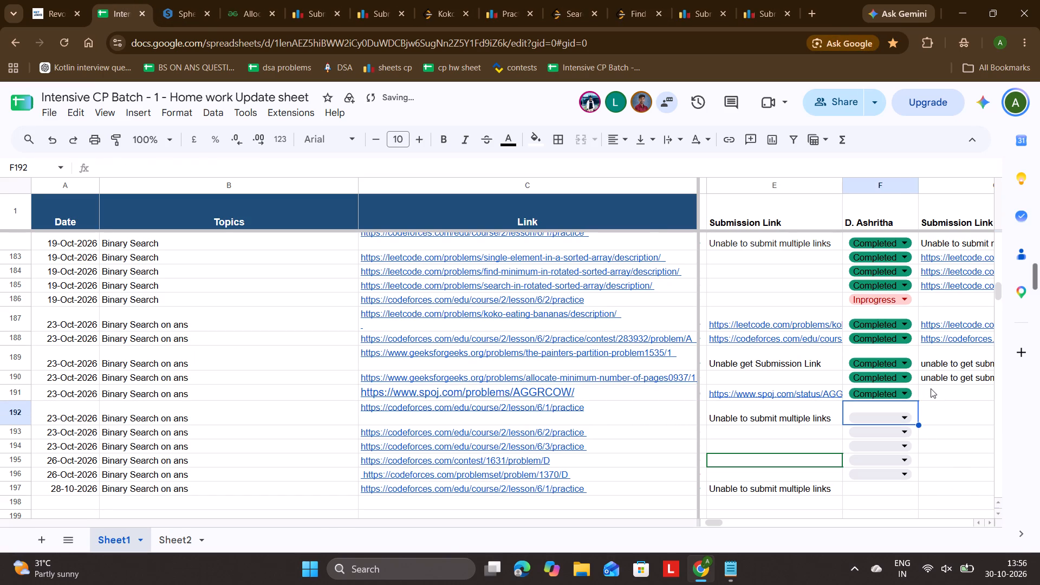
{"action": "left_click", "coordinate": [931, 388]}
{"action": "key", "text": "ctrl+v"}
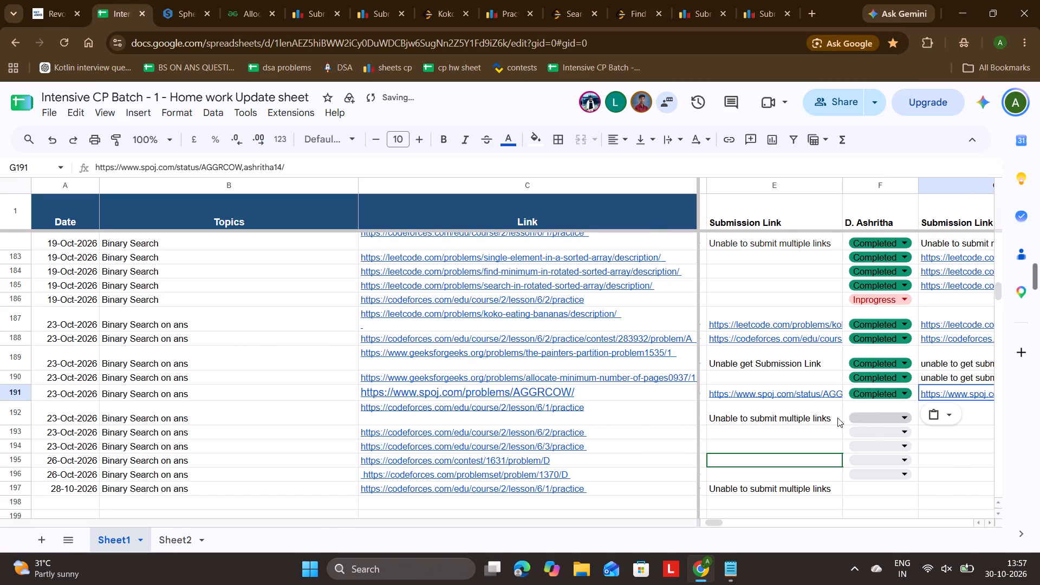
Open row 192's Codeforces practice link, check the solve status of its problems, and return to the homework sheet.
{"action": "left_click", "coordinate": [597, 418]}
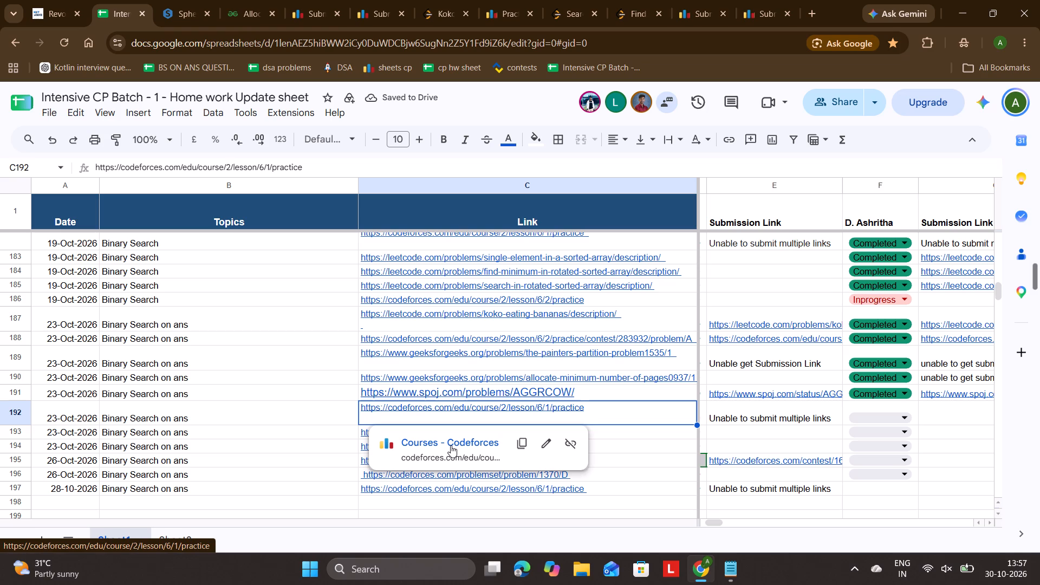
{"action": "left_click", "coordinate": [451, 445]}
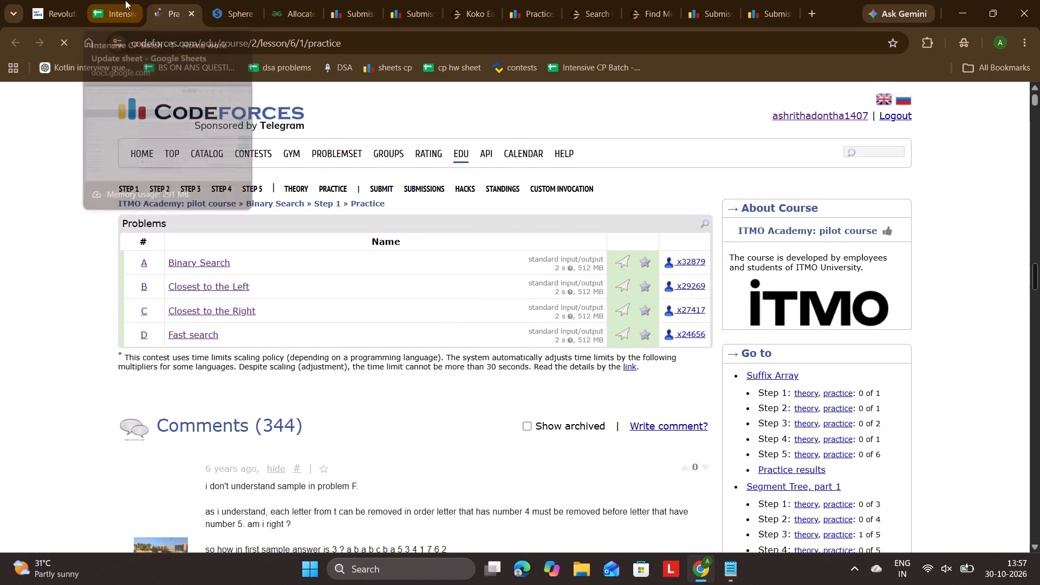
{"action": "left_click", "coordinate": [125, 0]}
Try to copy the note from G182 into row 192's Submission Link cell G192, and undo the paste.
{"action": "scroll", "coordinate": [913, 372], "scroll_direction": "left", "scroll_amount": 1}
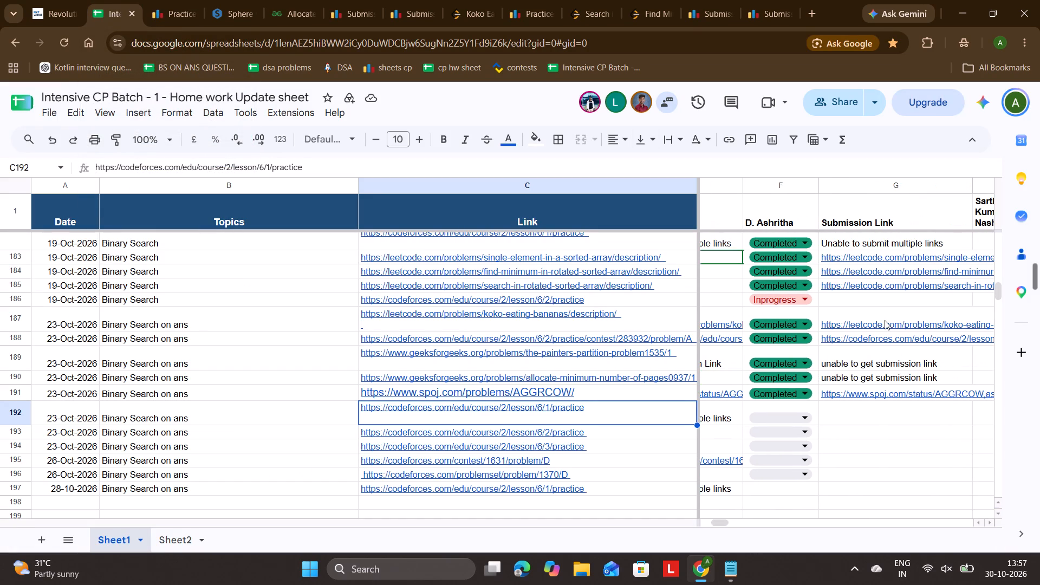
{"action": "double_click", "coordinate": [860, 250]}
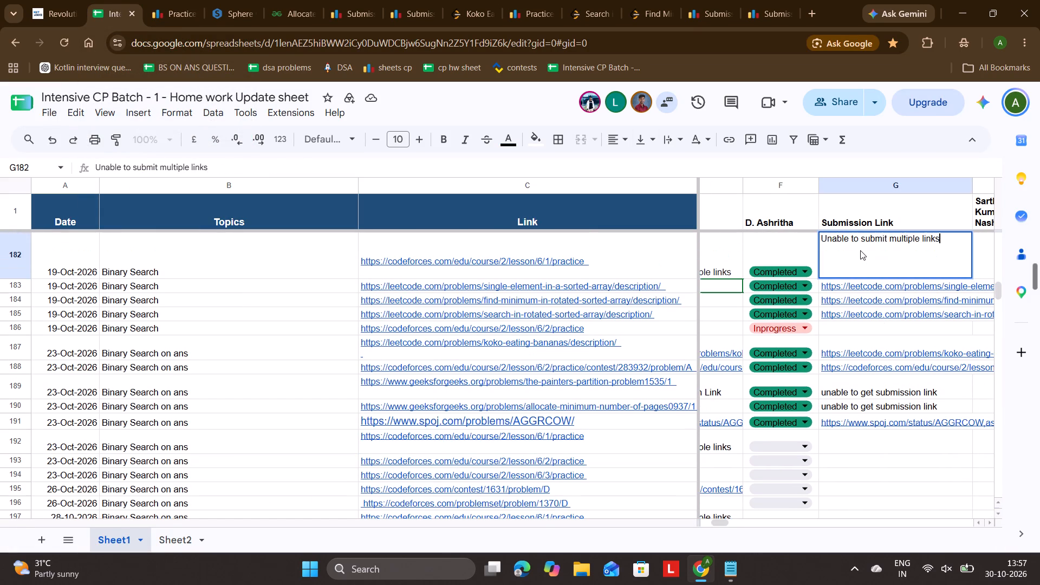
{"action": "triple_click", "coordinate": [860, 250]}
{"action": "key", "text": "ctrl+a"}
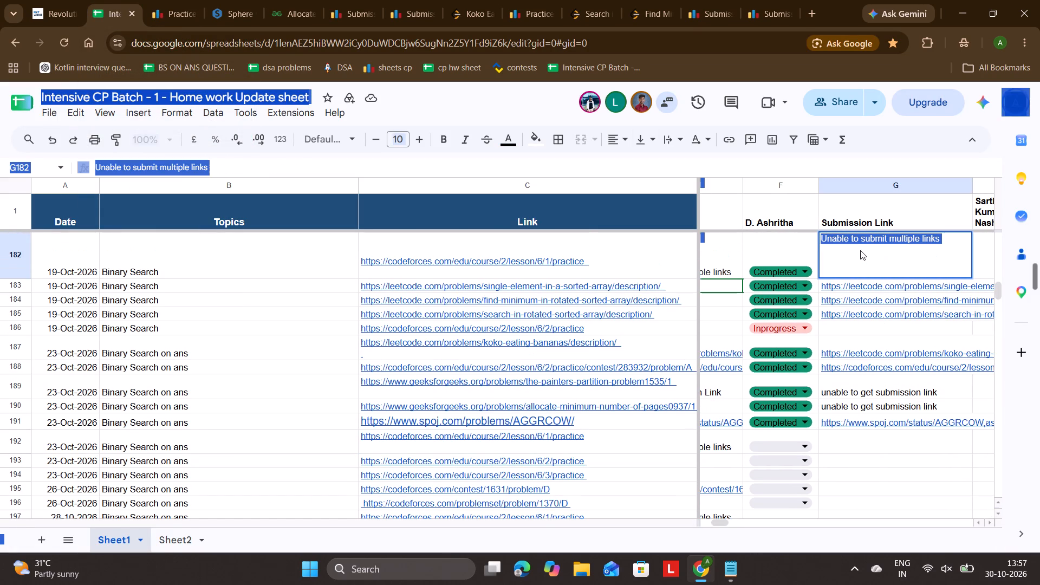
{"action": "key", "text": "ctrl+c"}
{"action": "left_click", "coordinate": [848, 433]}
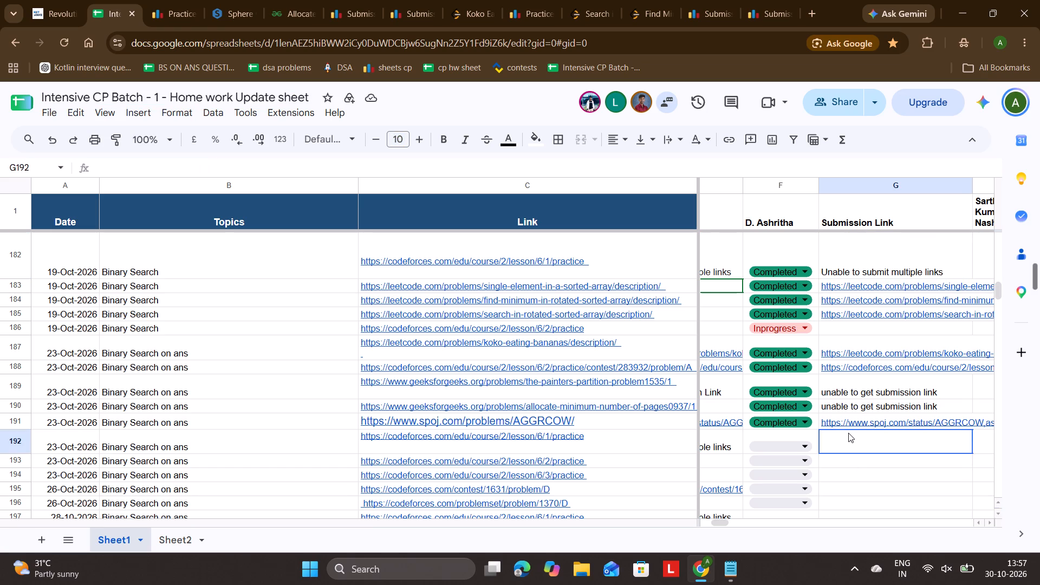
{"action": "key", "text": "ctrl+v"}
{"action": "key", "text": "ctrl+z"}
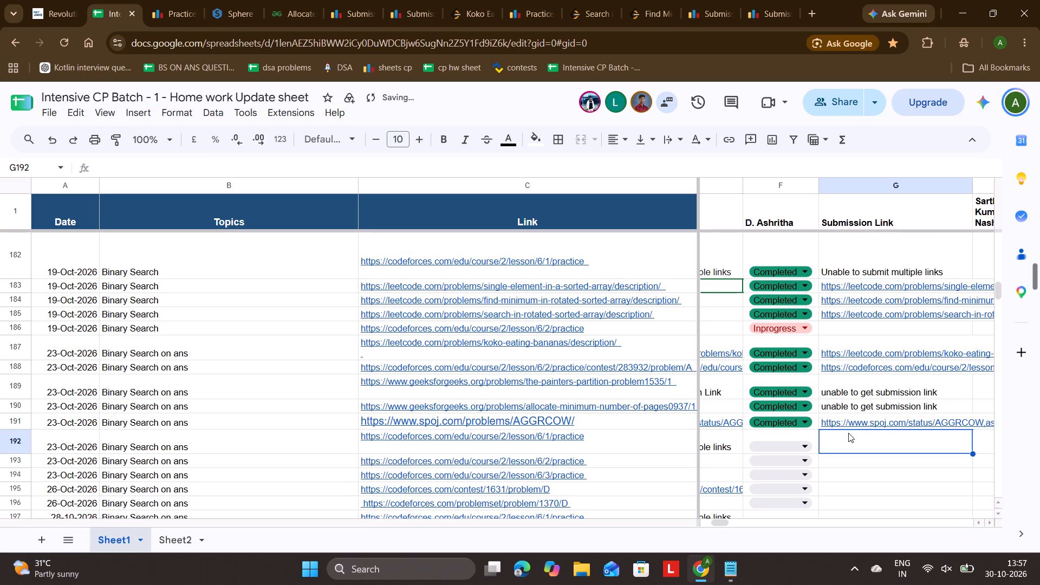
Copy only the note text "Unable to submit multiple links" from G182 and paste it into G192.
{"action": "left_click", "coordinate": [947, 271]}
{"action": "left_click_drag", "start_coordinate": [947, 271], "coordinate": [915, 271]}
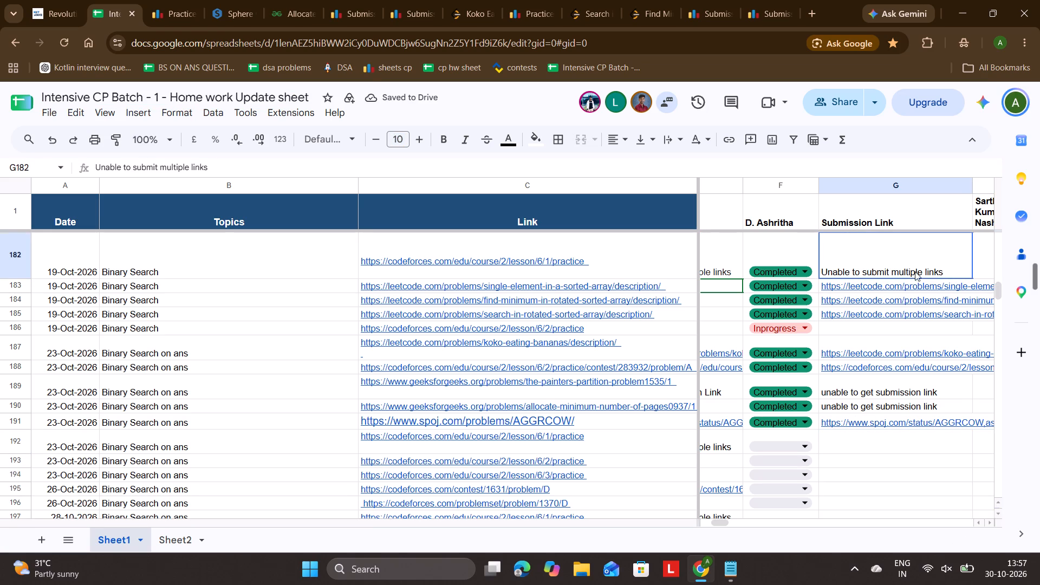
{"action": "left_click_drag", "start_coordinate": [915, 271], "coordinate": [838, 272]}
{"action": "double_click", "coordinate": [838, 272]}
{"action": "key", "text": "ctrl+a"}
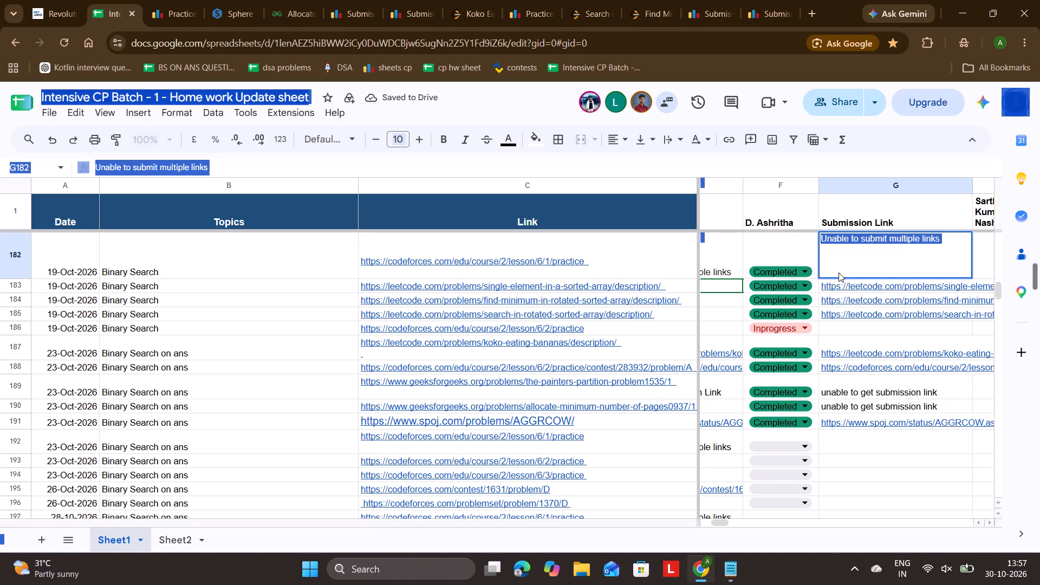
{"action": "left_click", "coordinate": [868, 253]}
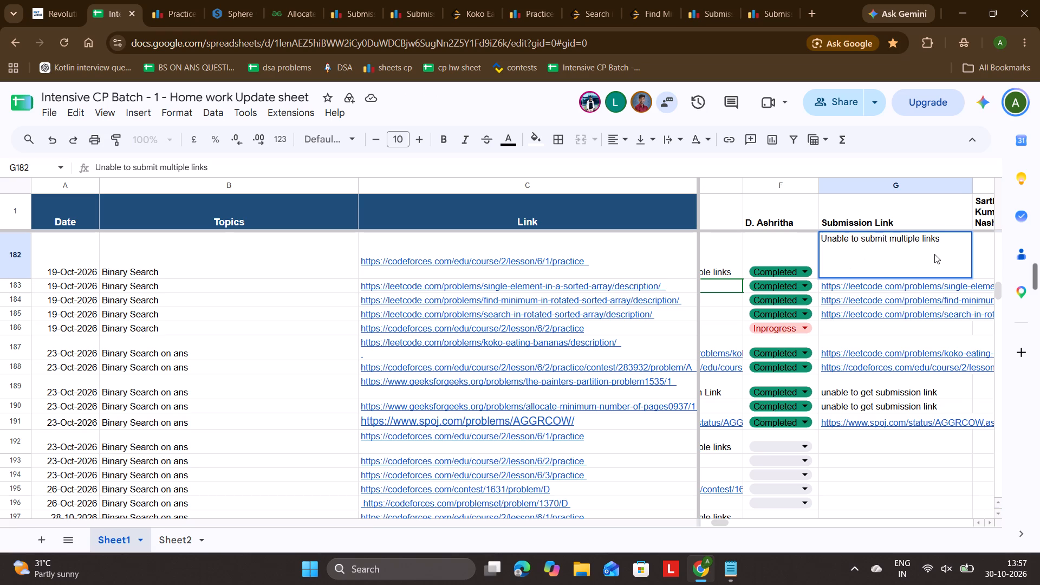
{"action": "left_click_drag", "start_coordinate": [934, 254], "coordinate": [824, 238]}
{"action": "left_click_drag", "start_coordinate": [824, 238], "coordinate": [828, 238]}
{"action": "left_click_drag", "start_coordinate": [828, 238], "coordinate": [953, 238]}
{"action": "left_click", "coordinate": [953, 238]}
{"action": "left_click_drag", "start_coordinate": [953, 238], "coordinate": [808, 235]}
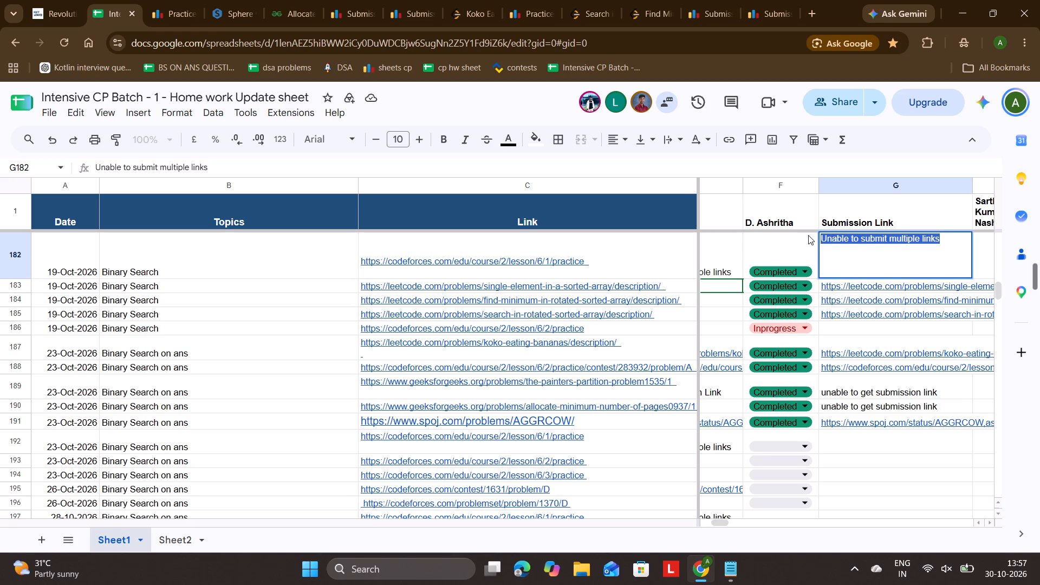
{"action": "left_click_drag", "start_coordinate": [808, 235], "coordinate": [808, 235]}
{"action": "key", "text": "ctrl+c"}
{"action": "scroll", "coordinate": [842, 417], "scroll_direction": "down", "scroll_amount": 1}
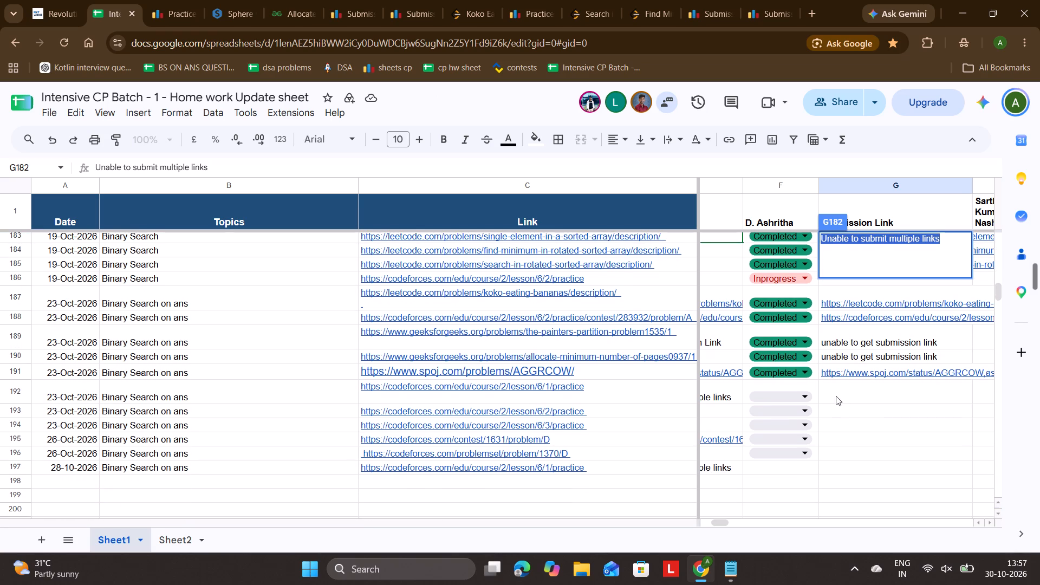
{"action": "left_click", "coordinate": [836, 396]}
{"action": "key", "text": "ctrl+v"}
Set row 192's column F status to Completed.
{"action": "scroll", "coordinate": [836, 396], "scroll_direction": "right", "scroll_amount": 1}
{"action": "left_click_drag", "start_coordinate": [855, 398], "coordinate": [863, 417]}
{"action": "left_click", "coordinate": [863, 417]}
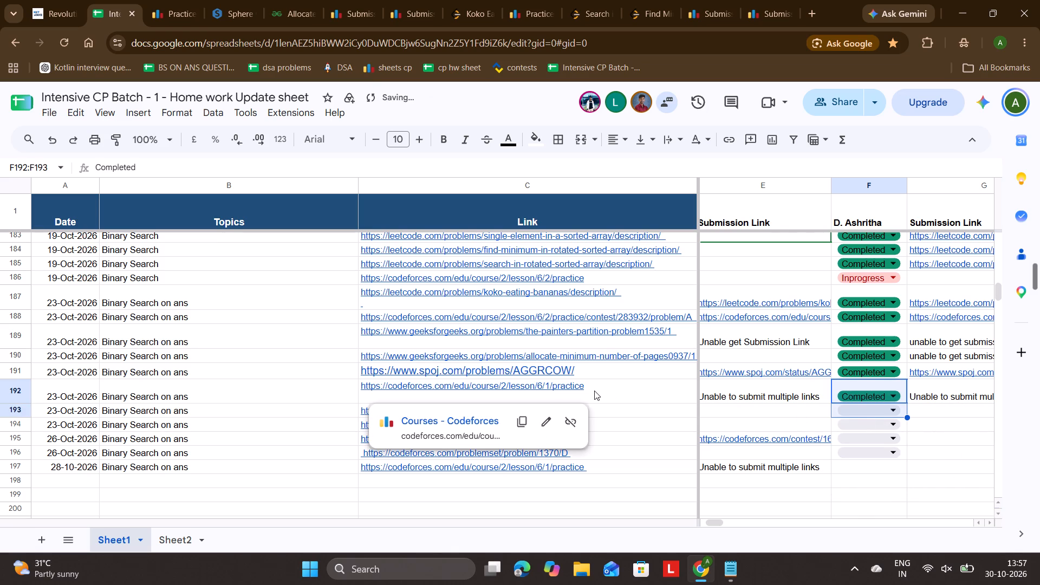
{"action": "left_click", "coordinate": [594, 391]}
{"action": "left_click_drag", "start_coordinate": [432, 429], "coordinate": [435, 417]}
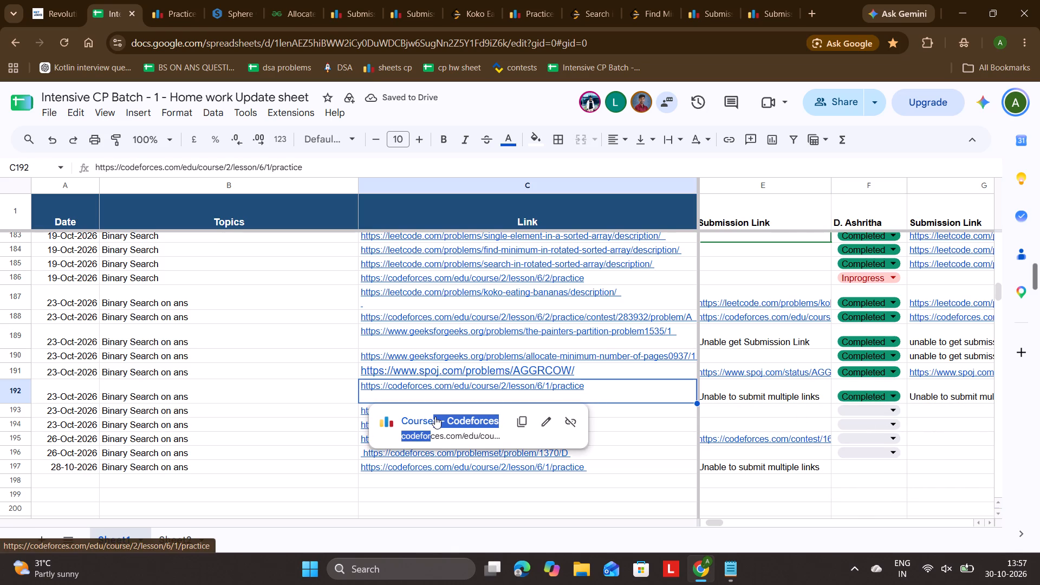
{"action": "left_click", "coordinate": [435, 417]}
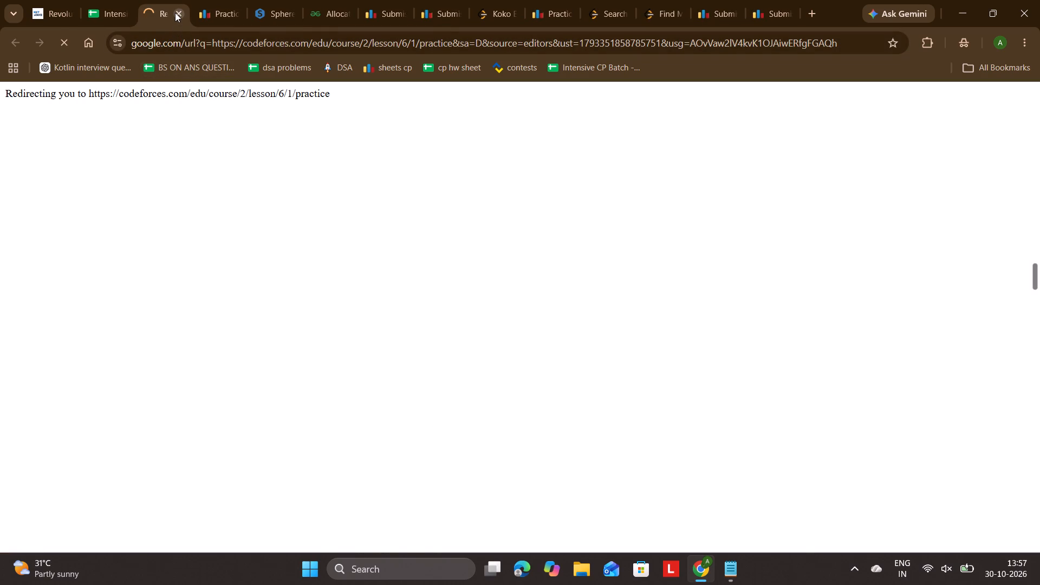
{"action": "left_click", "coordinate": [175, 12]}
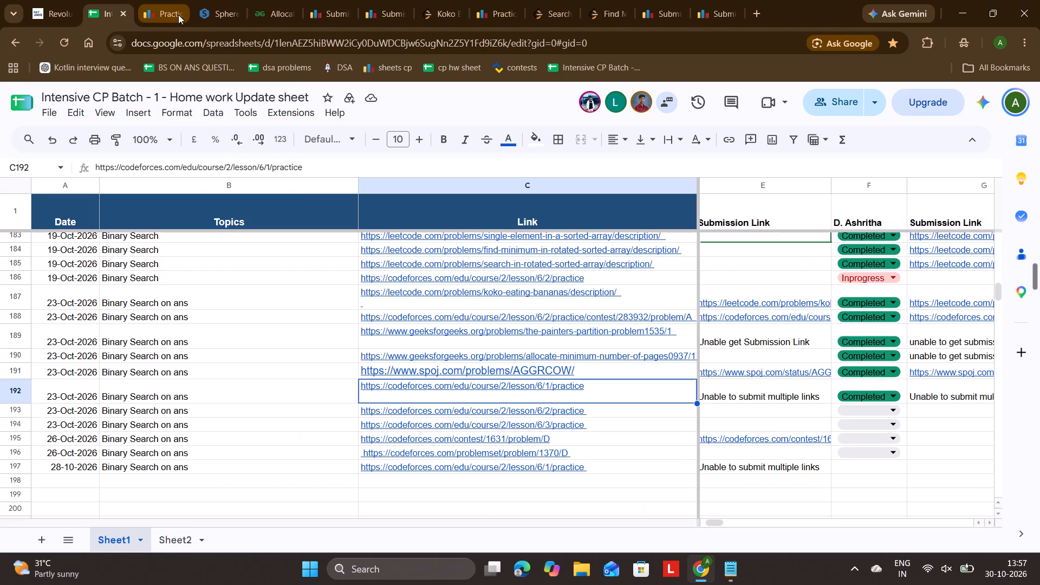
Close the leftover Codeforces practice, SPOJ and GeeksforGeeks Allocate tabs and return to the homework sheet.
{"action": "left_click", "coordinate": [176, 15]}
{"action": "left_click", "coordinate": [178, 16]}
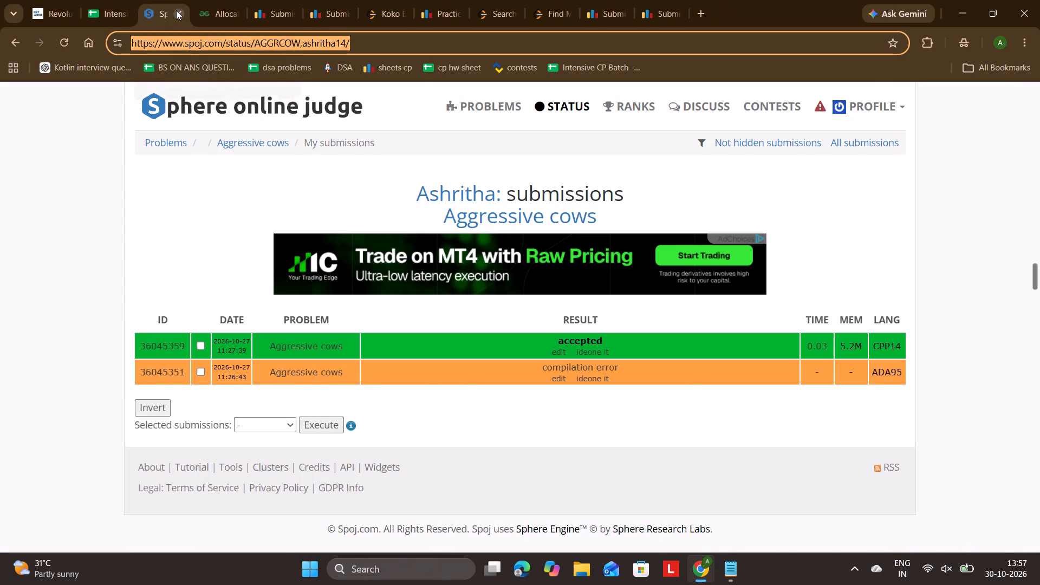
{"action": "left_click", "coordinate": [176, 10]}
{"action": "left_click", "coordinate": [176, 10]}
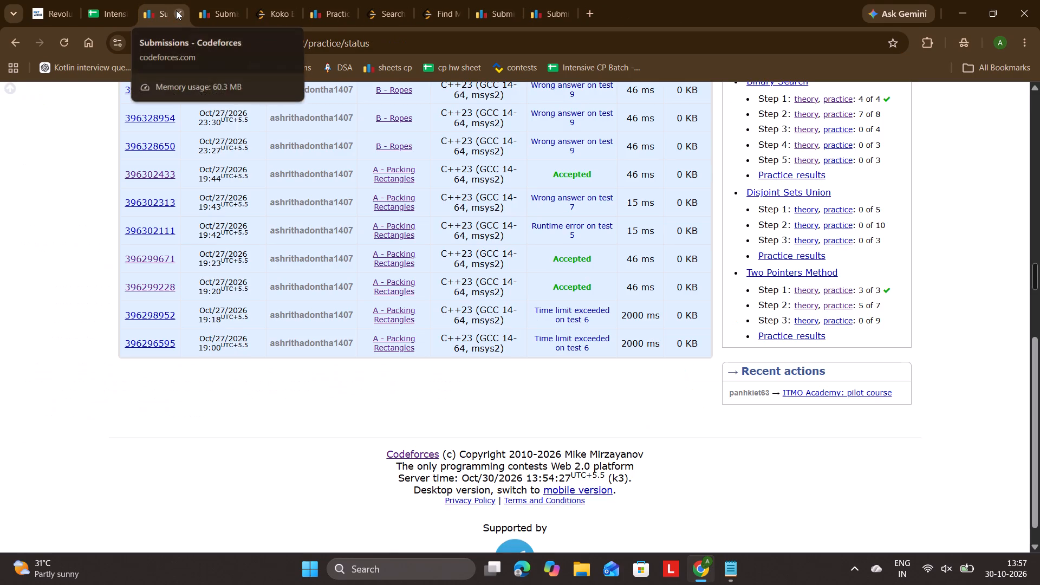
{"action": "left_click", "coordinate": [96, 0]}
Check the problems behind row 193's Codeforces practice link and set the row's column F status to Inprogress.
{"action": "scroll", "coordinate": [441, 278], "scroll_direction": "down", "scroll_amount": 1}
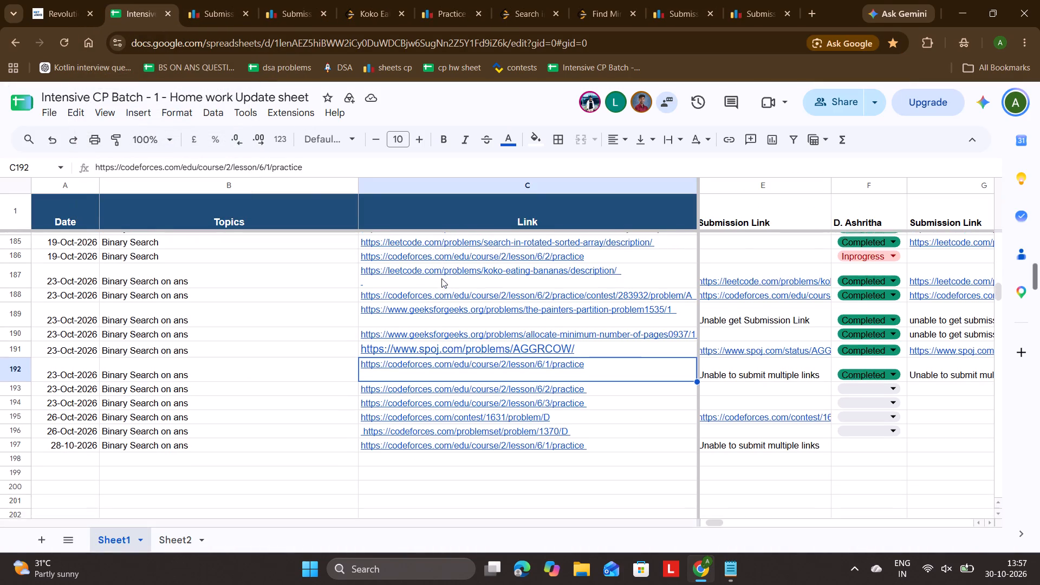
{"action": "scroll", "coordinate": [441, 278], "scroll_direction": "down", "scroll_amount": 1}
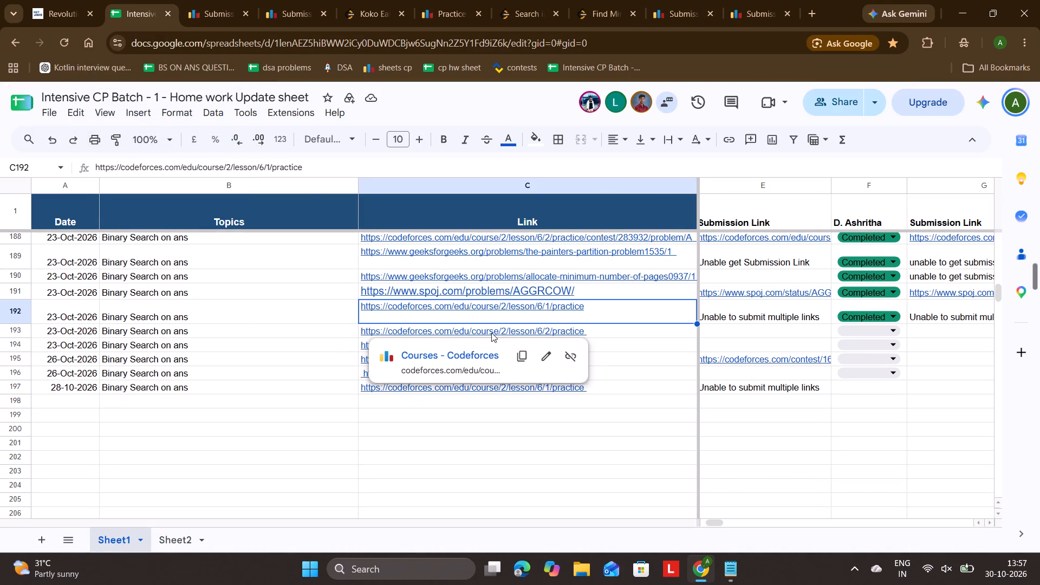
{"action": "left_click", "coordinate": [491, 333]}
{"action": "left_click", "coordinate": [467, 350]}
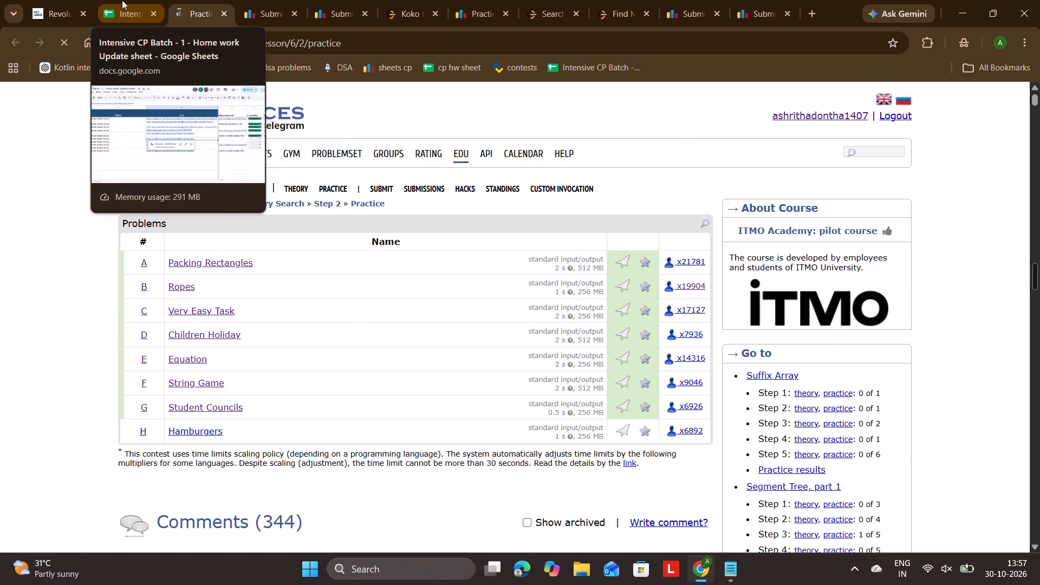
{"action": "left_click", "coordinate": [122, 0]}
{"action": "scroll", "coordinate": [703, 296], "scroll_direction": "right", "scroll_amount": 1}
{"action": "scroll", "coordinate": [703, 296], "scroll_direction": "left", "scroll_amount": 1}
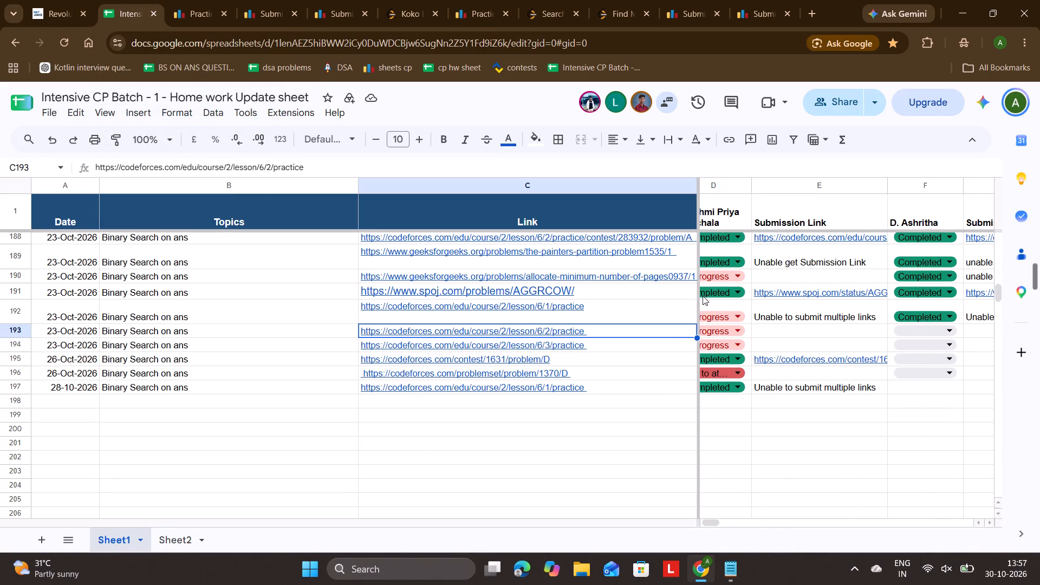
{"action": "left_click", "coordinate": [927, 331]}
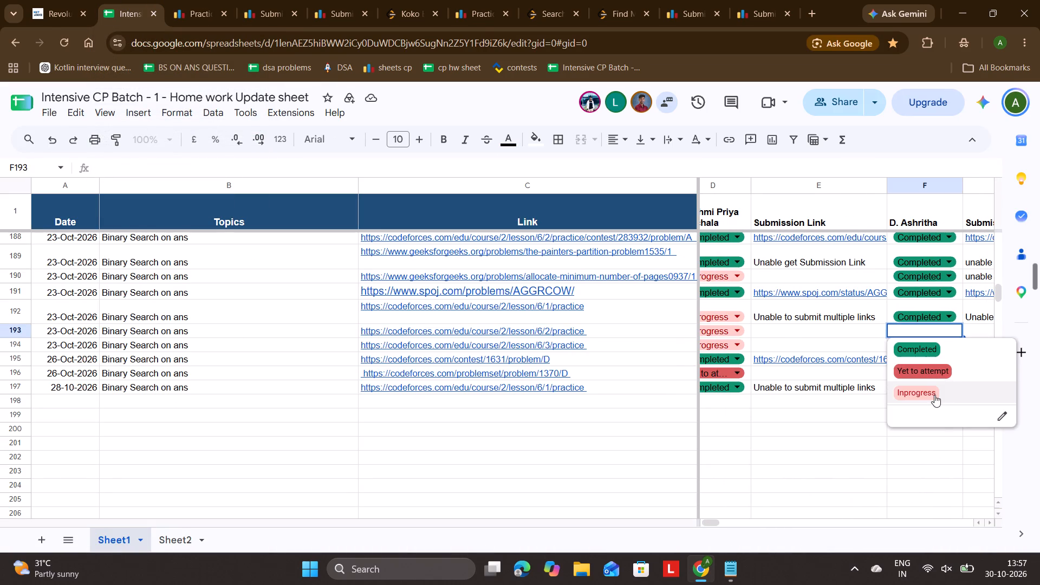
{"action": "left_click", "coordinate": [934, 395]}
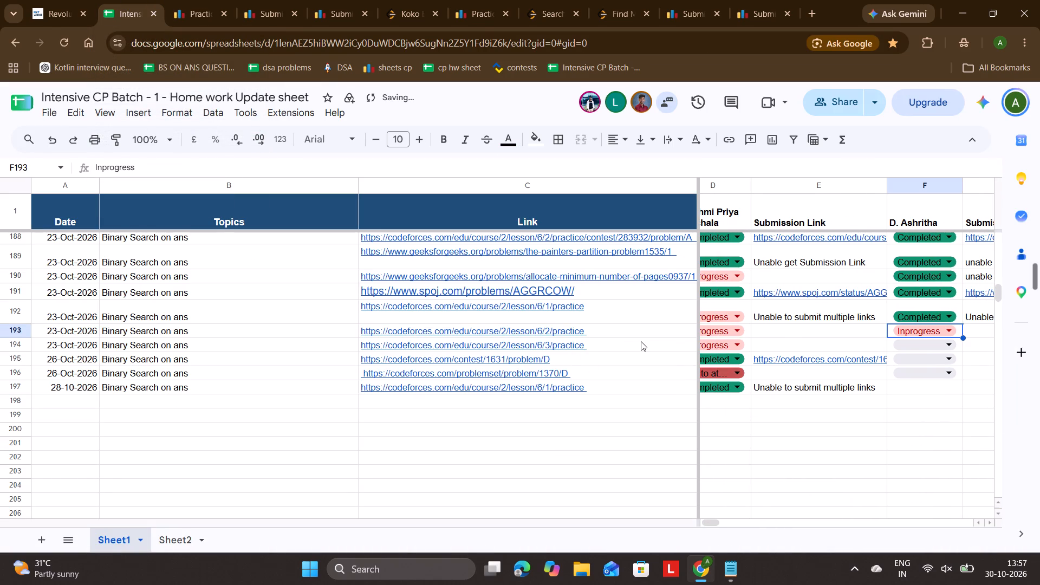
Open row 194's Codeforces practice link, return to the sheet, and set the row's column F status to Inprogress.
{"action": "left_click", "coordinate": [251, 350]}
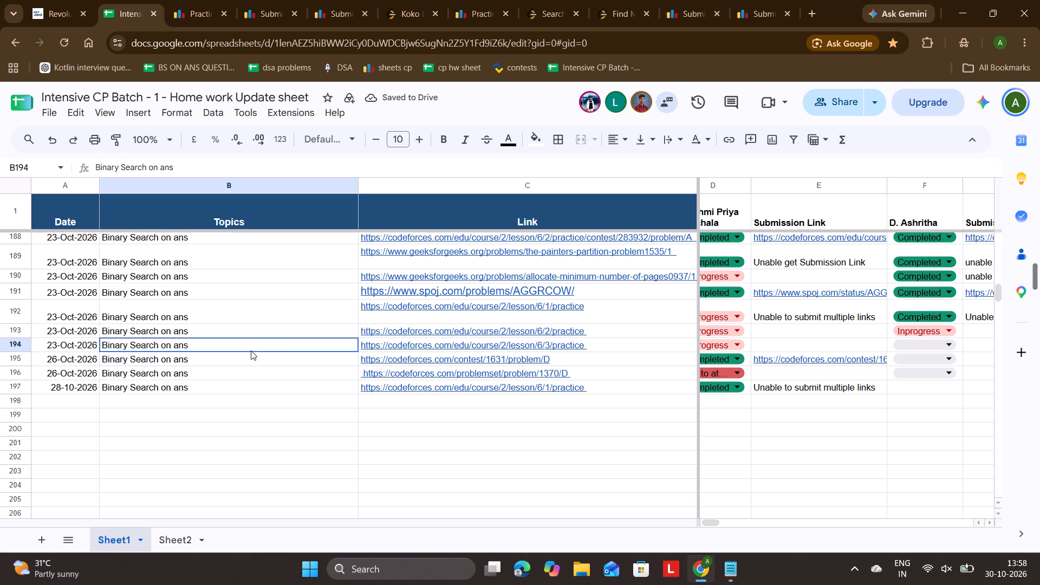
{"action": "left_click", "coordinate": [399, 342]}
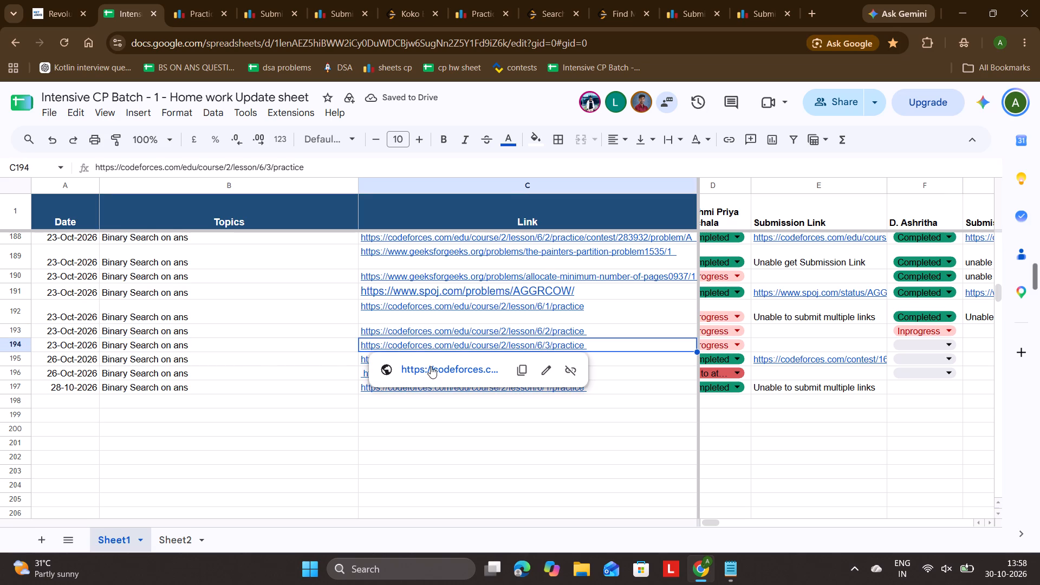
{"action": "left_click", "coordinate": [431, 366]}
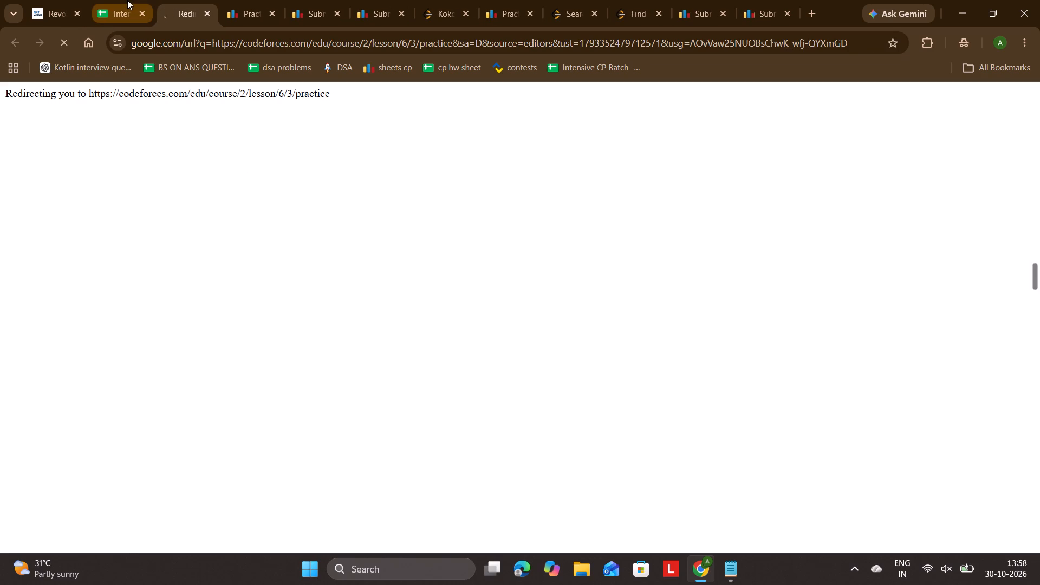
{"action": "left_click", "coordinate": [125, 0]}
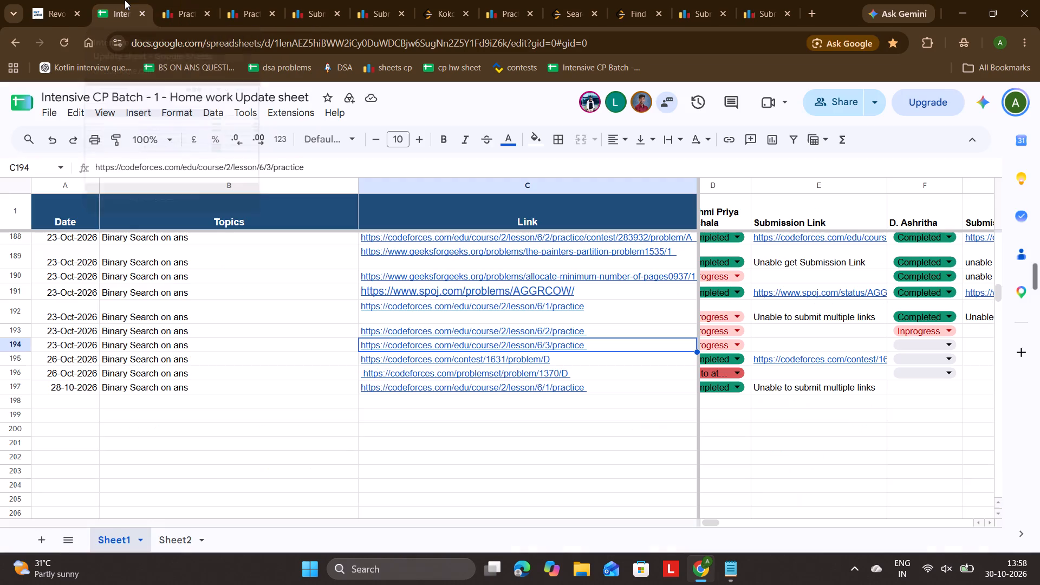
{"action": "left_click", "coordinate": [939, 345]}
{"action": "left_click", "coordinate": [914, 403]}
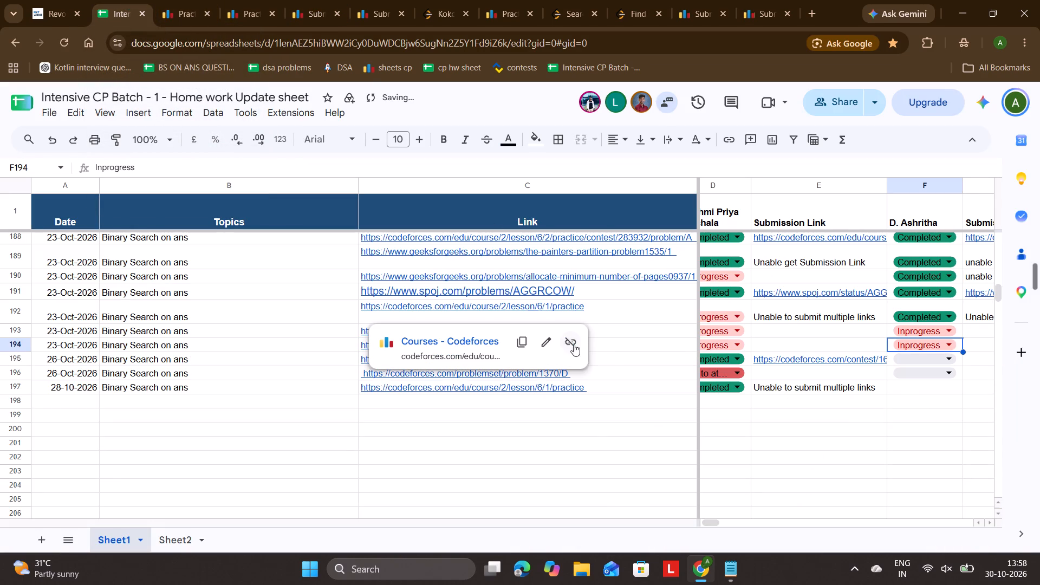
Examine the Codeforces problem pages linked in row 196 (1370/D) and row 195 (contest 1631/D), returning to the sheet.
{"action": "left_click", "coordinate": [601, 373]}
{"action": "left_click", "coordinate": [467, 400]}
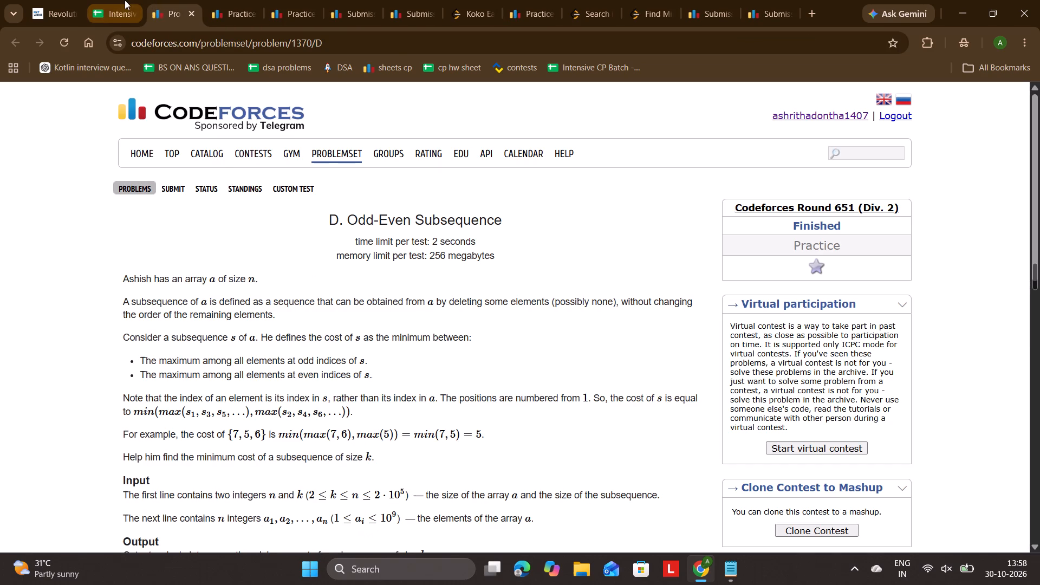
{"action": "left_click", "coordinate": [125, 0]}
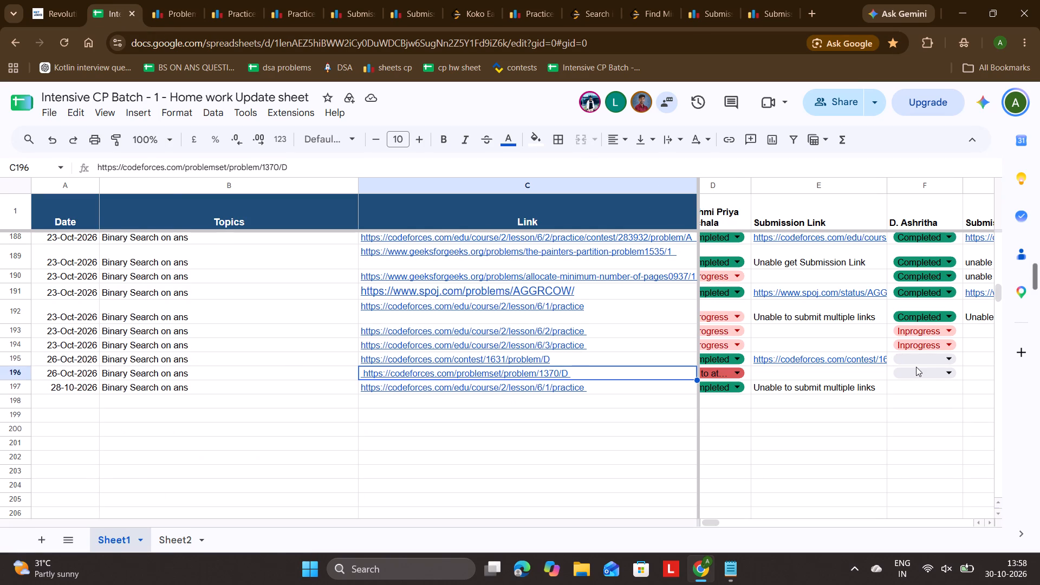
{"action": "left_click", "coordinate": [567, 354]}
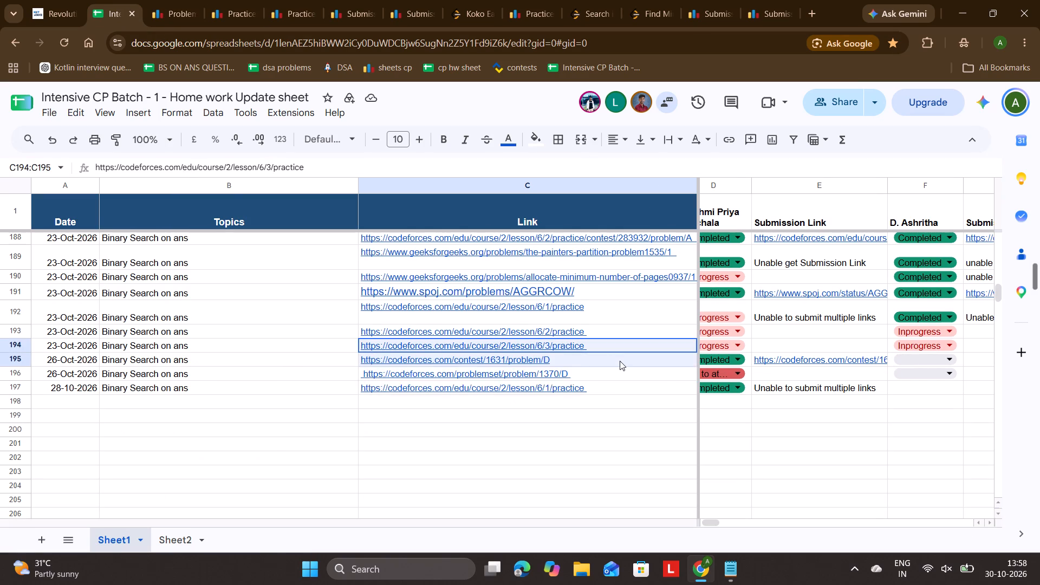
{"action": "left_click", "coordinate": [621, 361]}
{"action": "left_click", "coordinate": [318, 357]}
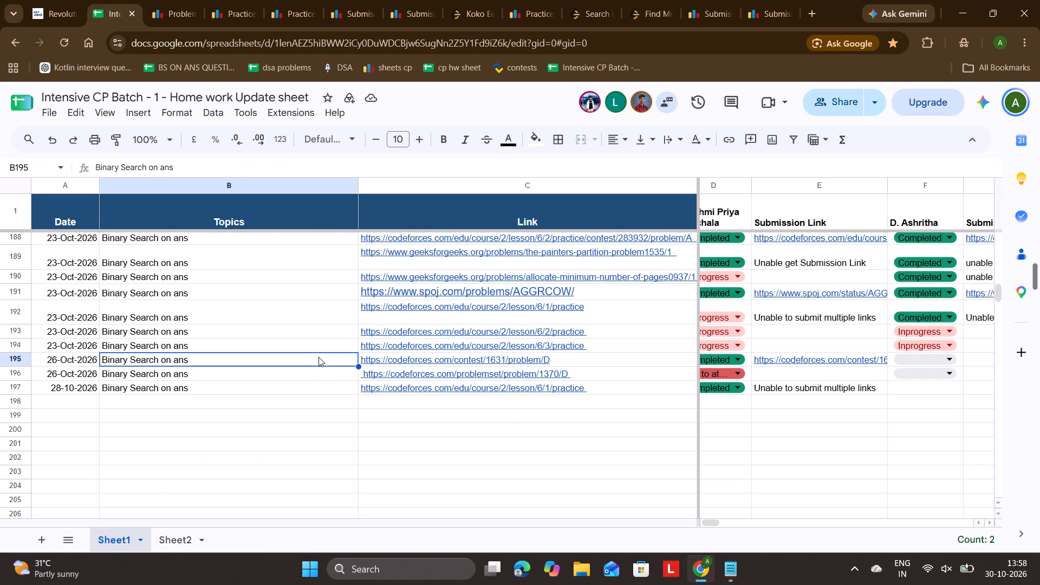
{"action": "left_click", "coordinate": [393, 363]}
{"action": "left_click", "coordinate": [424, 383]}
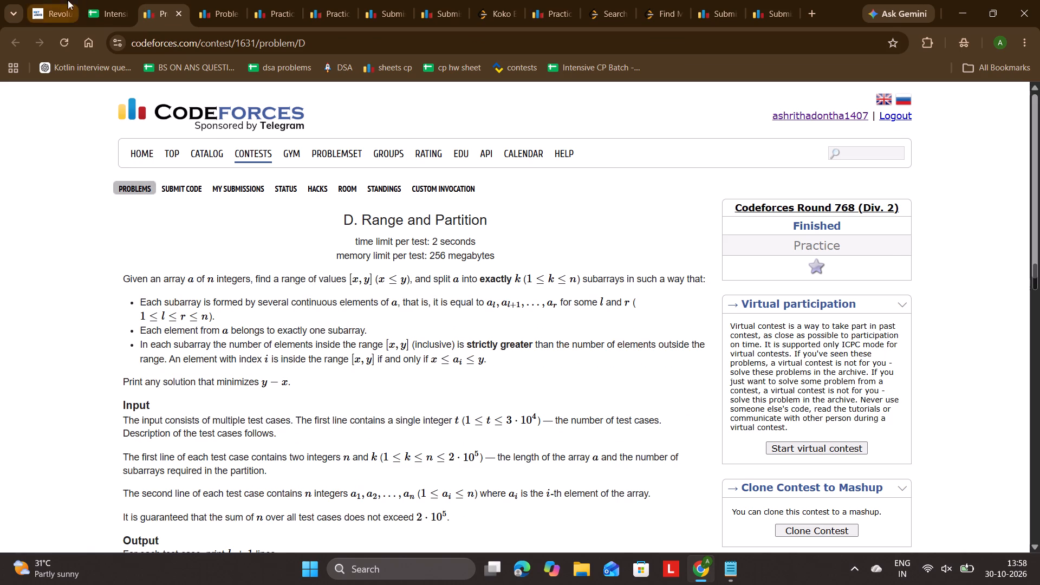
{"action": "left_click", "coordinate": [118, 0]}
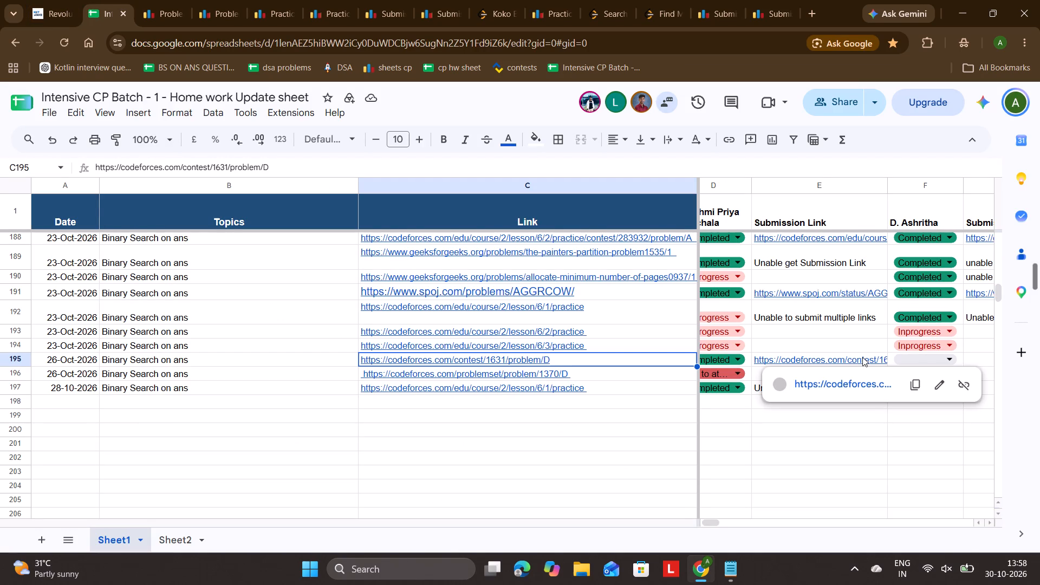
Examine the Codeforces submission linked in E195, including its source and test details, and close its page.
{"action": "left_click", "coordinate": [851, 382]}
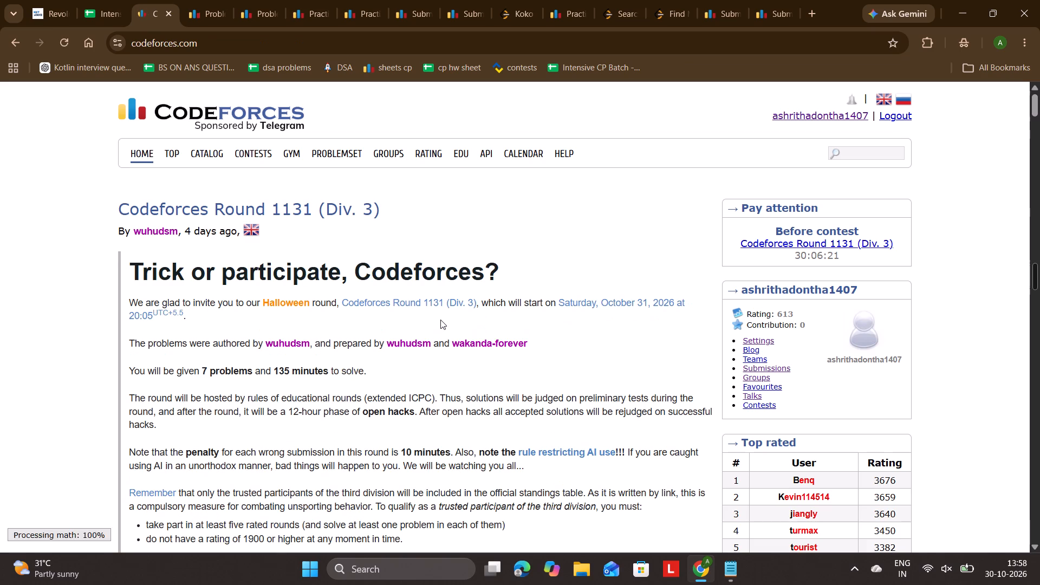
{"action": "left_click", "coordinate": [167, 13]}
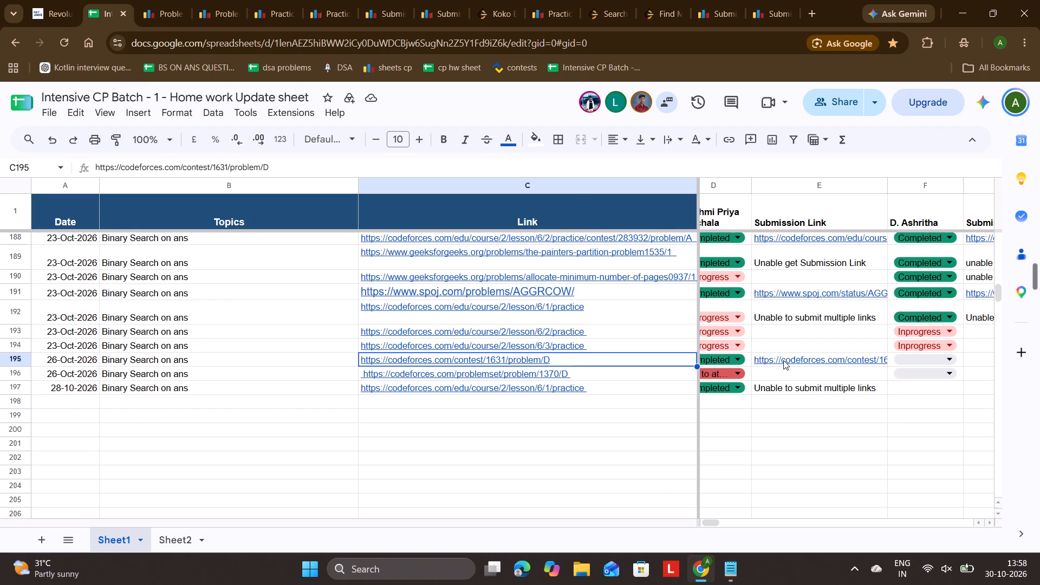
{"action": "left_click", "coordinate": [812, 386]}
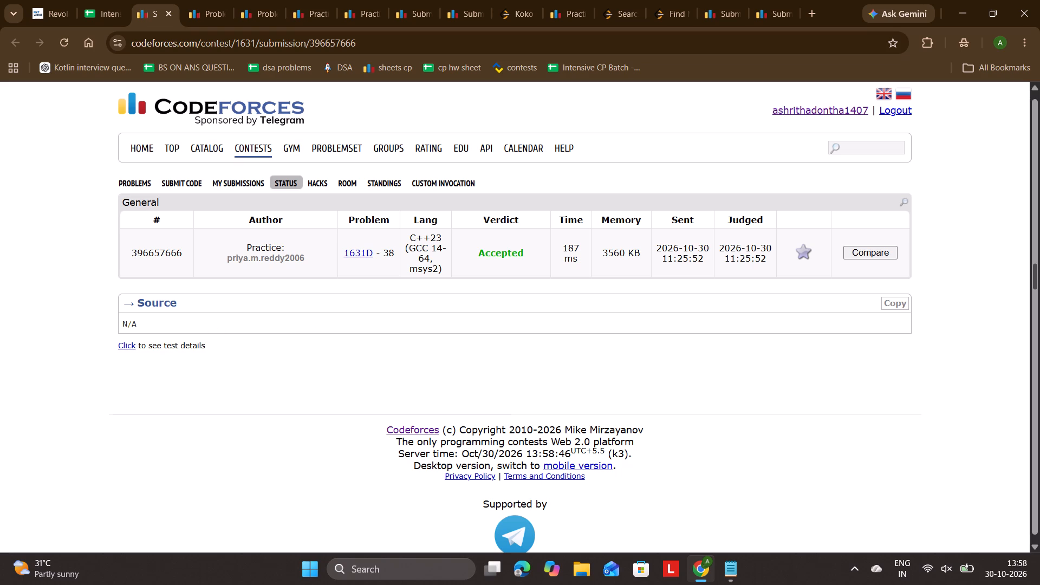
{"action": "left_click", "coordinate": [133, 345]}
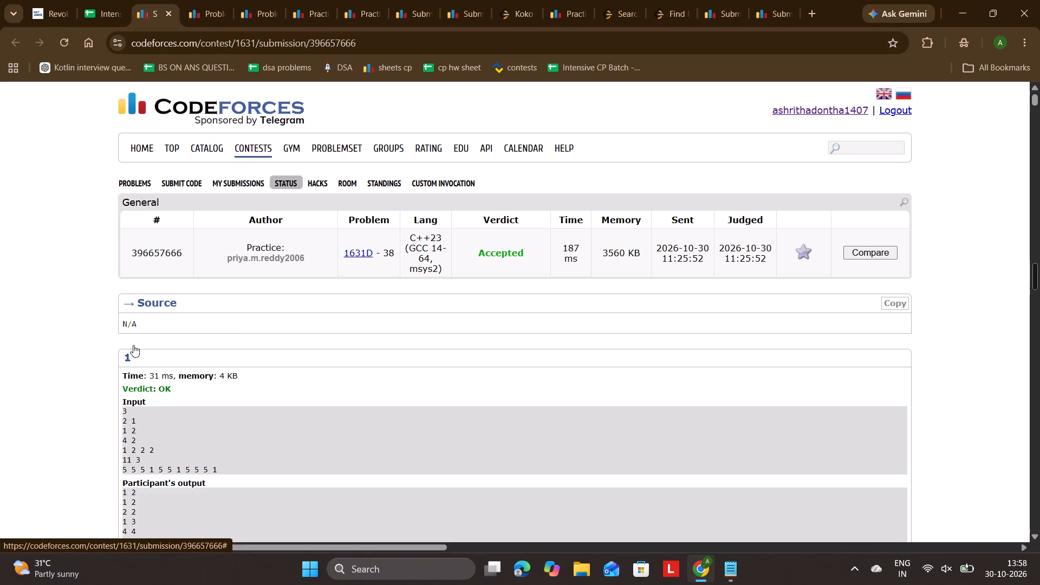
{"action": "scroll", "coordinate": [209, 369], "scroll_direction": "down", "scroll_amount": 11}
{"action": "scroll", "coordinate": [209, 369], "scroll_direction": "up", "scroll_amount": 5}
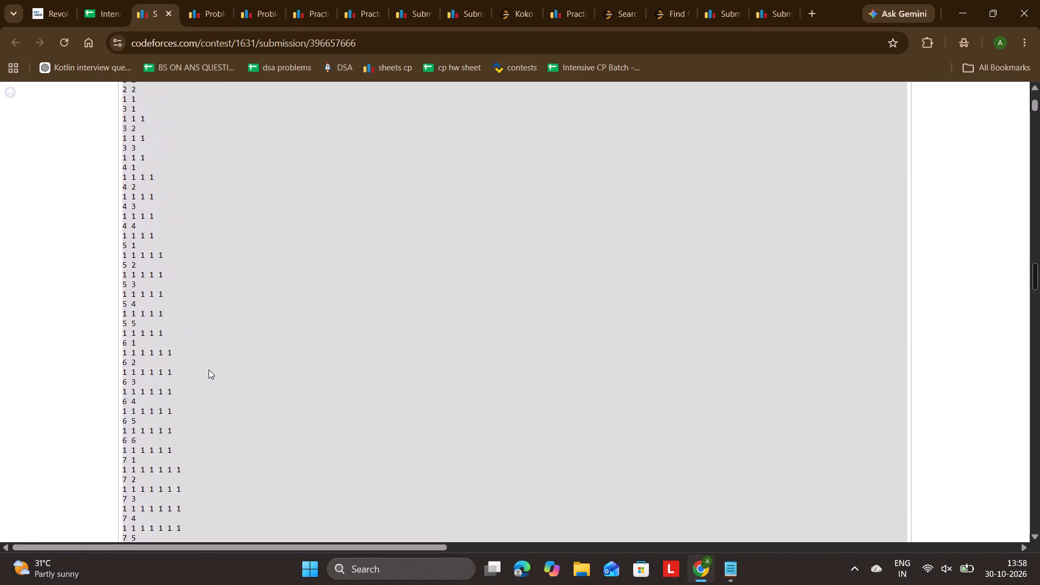
{"action": "scroll", "coordinate": [209, 369], "scroll_direction": "up", "scroll_amount": 11}
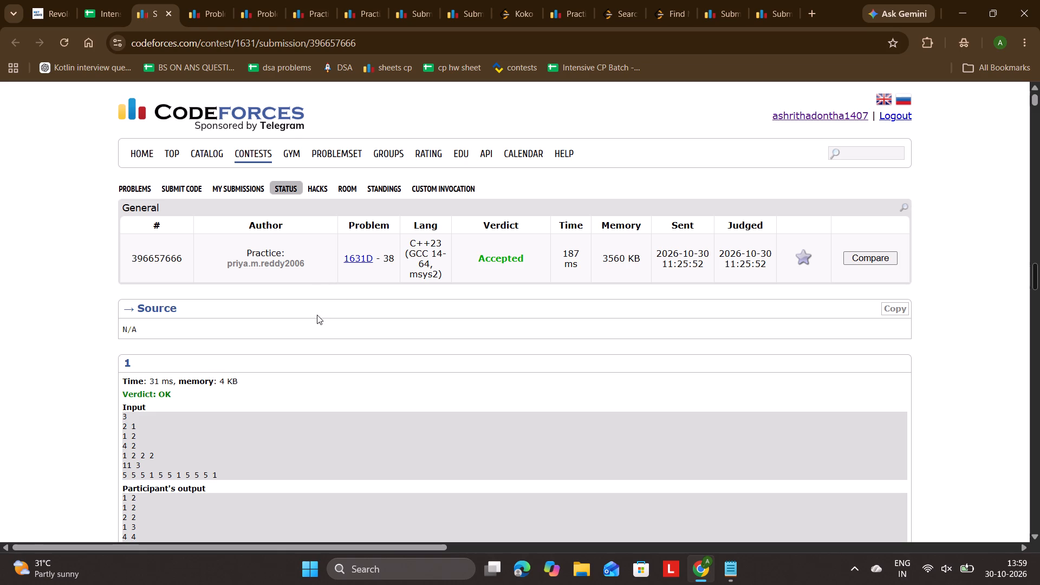
{"action": "left_click", "coordinate": [167, 17]}
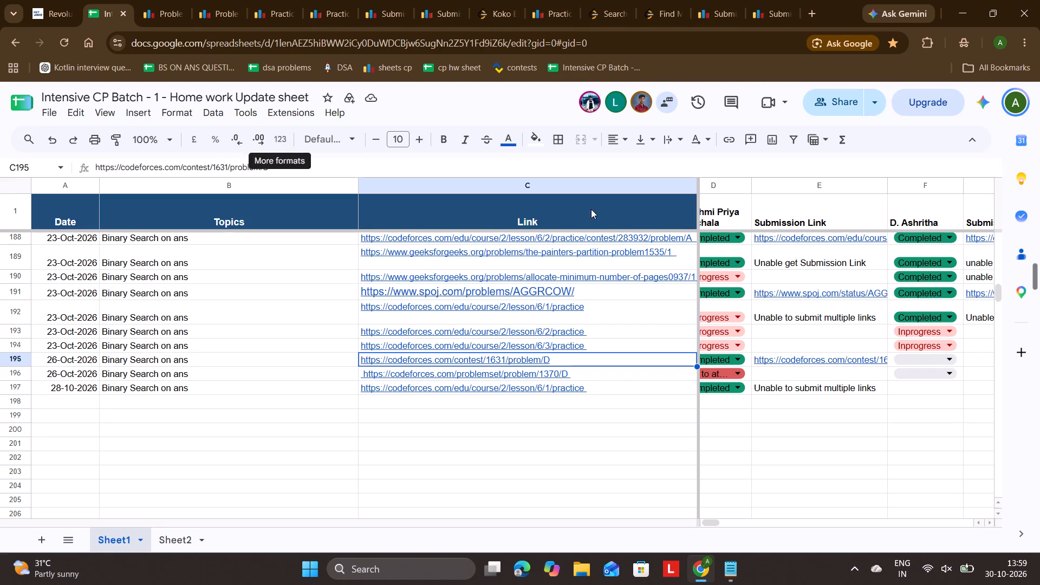
Set row 195's column F status to Inprogress.
{"action": "left_click", "coordinate": [619, 380]}
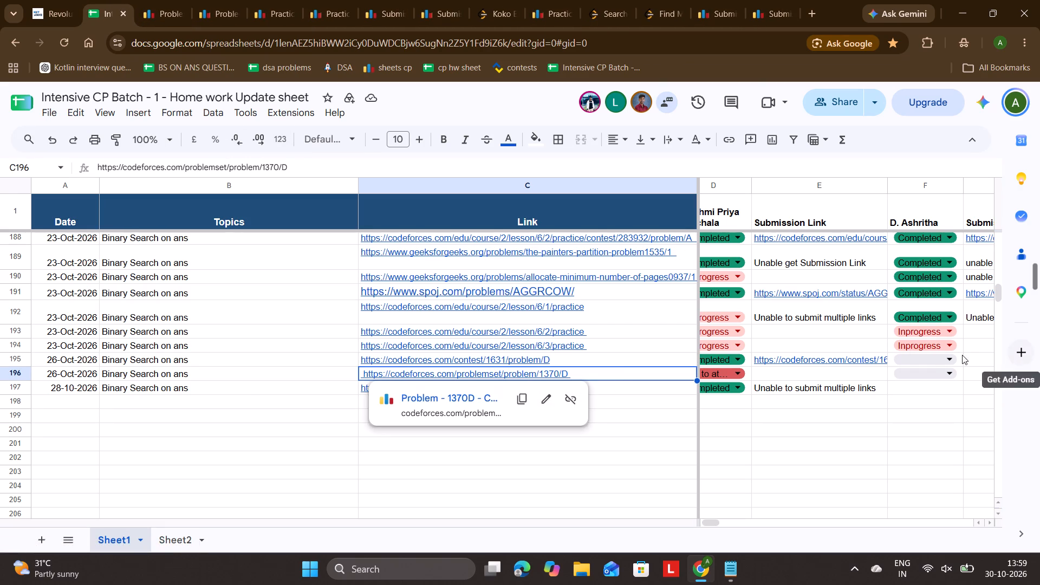
{"action": "scroll", "coordinate": [883, 366], "scroll_direction": "down", "scroll_amount": 1}
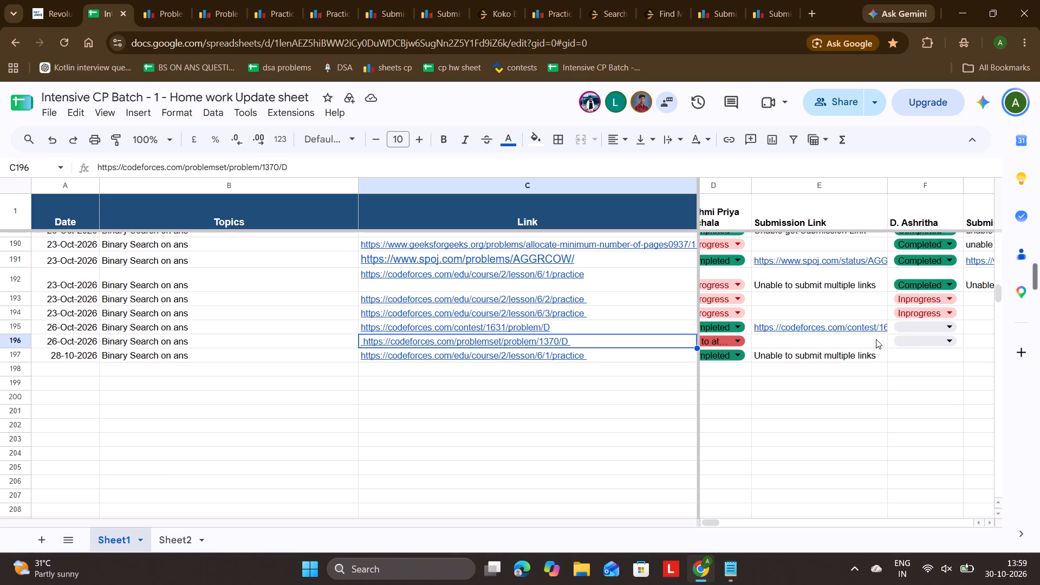
{"action": "left_click", "coordinate": [917, 329]}
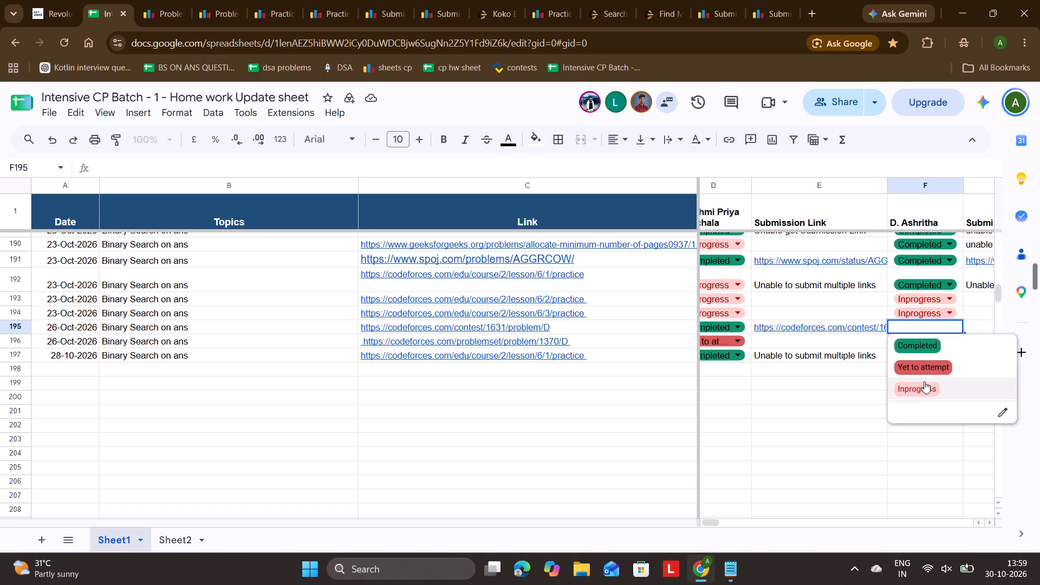
{"action": "left_click", "coordinate": [922, 387]}
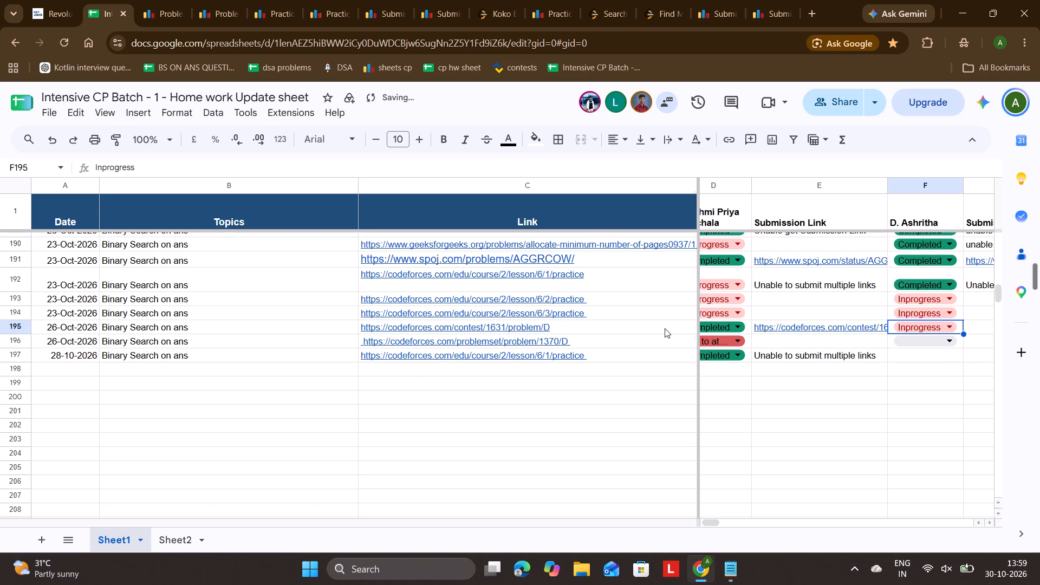
Reopen the problem links of rows 195 and 196 for another look, closing each page to return to the sheet.
{"action": "left_click", "coordinate": [665, 328]}
{"action": "left_click", "coordinate": [465, 354]}
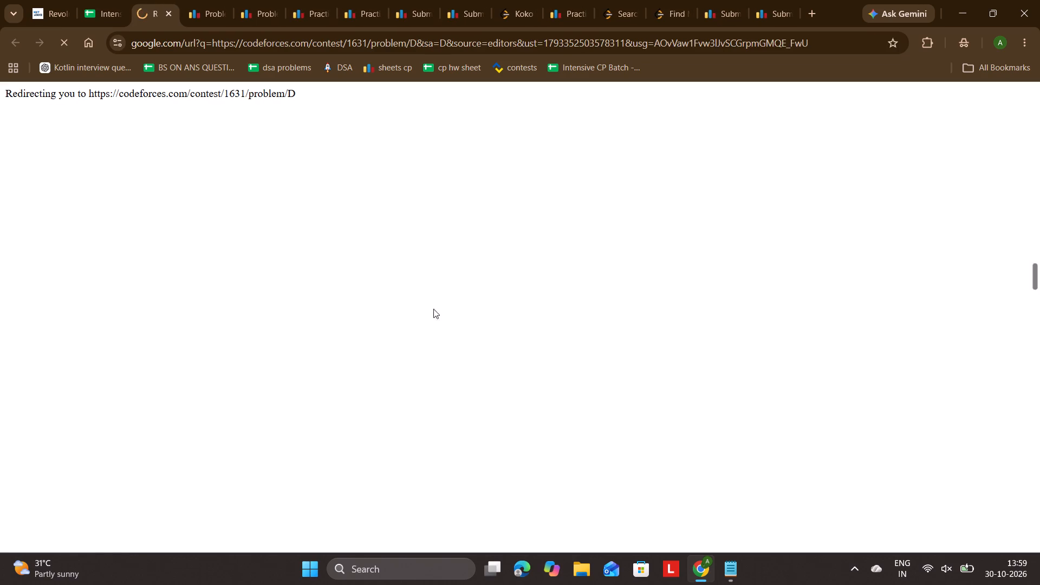
{"action": "left_click", "coordinate": [167, 17]}
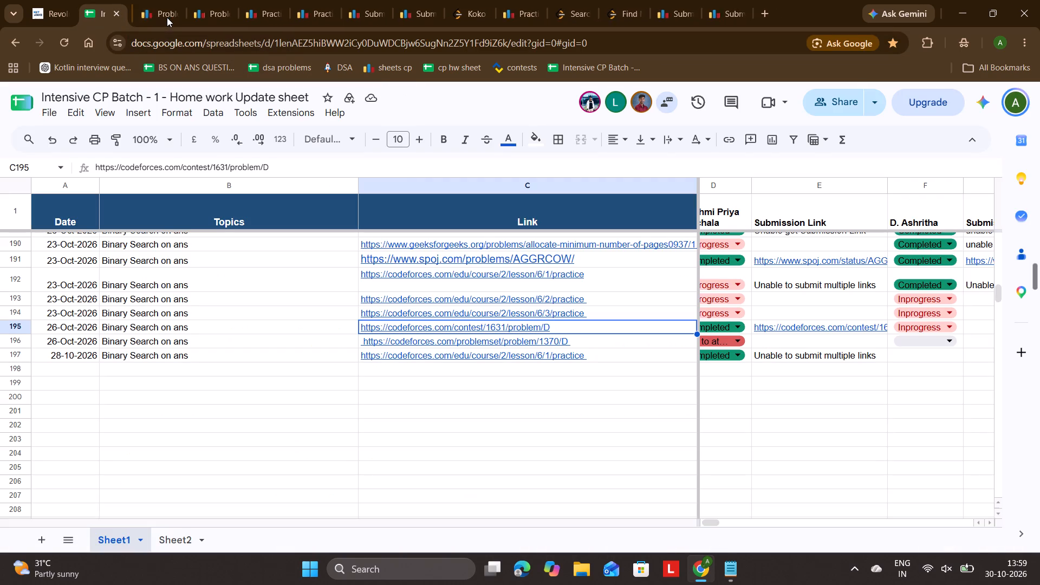
{"action": "left_click", "coordinate": [531, 340]}
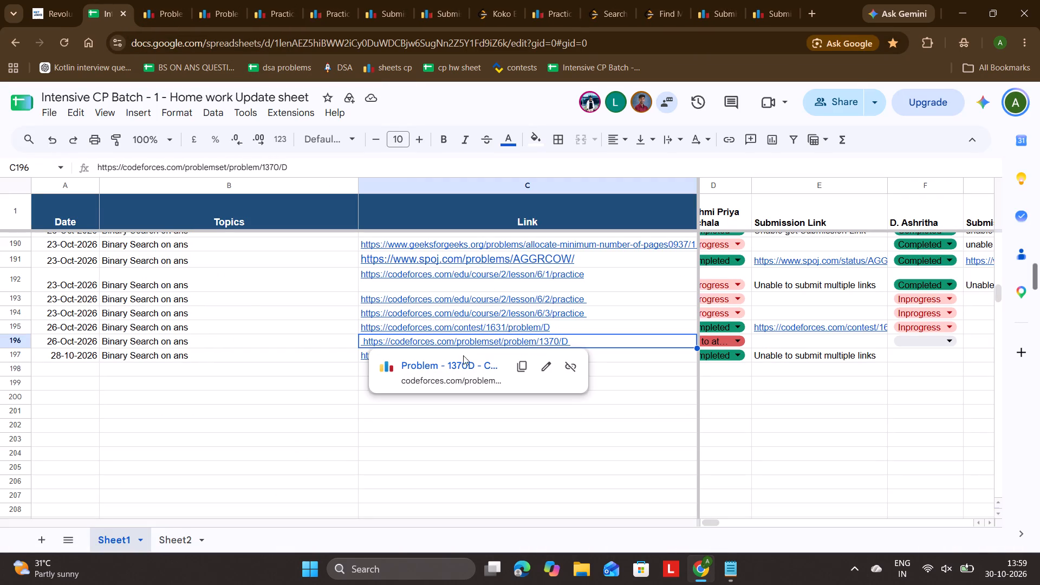
{"action": "left_click", "coordinate": [462, 363]}
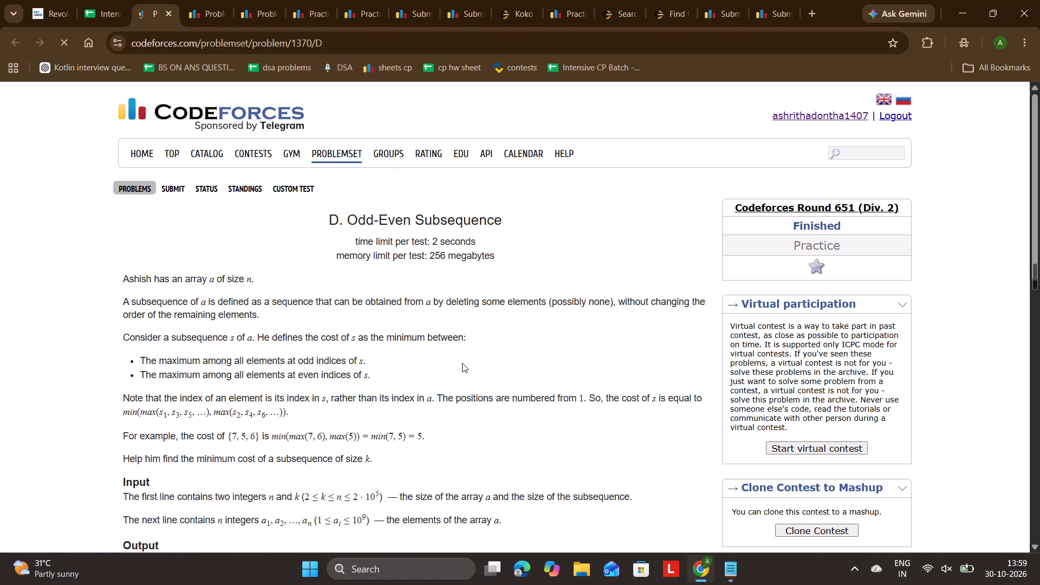
{"action": "left_click", "coordinate": [173, 15]}
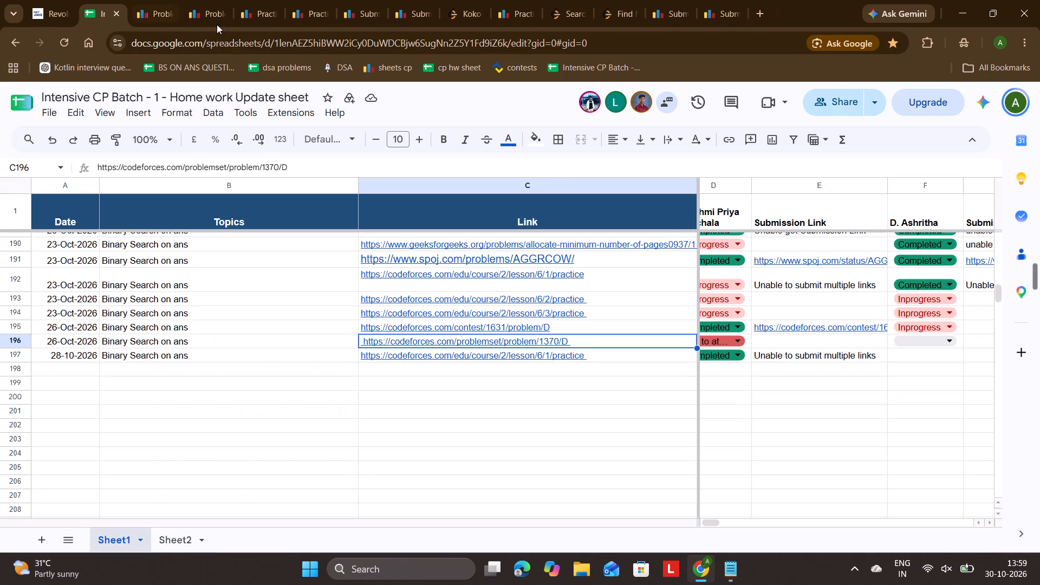
Set row 196's column F status to Yet to attempt.
{"action": "left_click", "coordinate": [916, 343]}
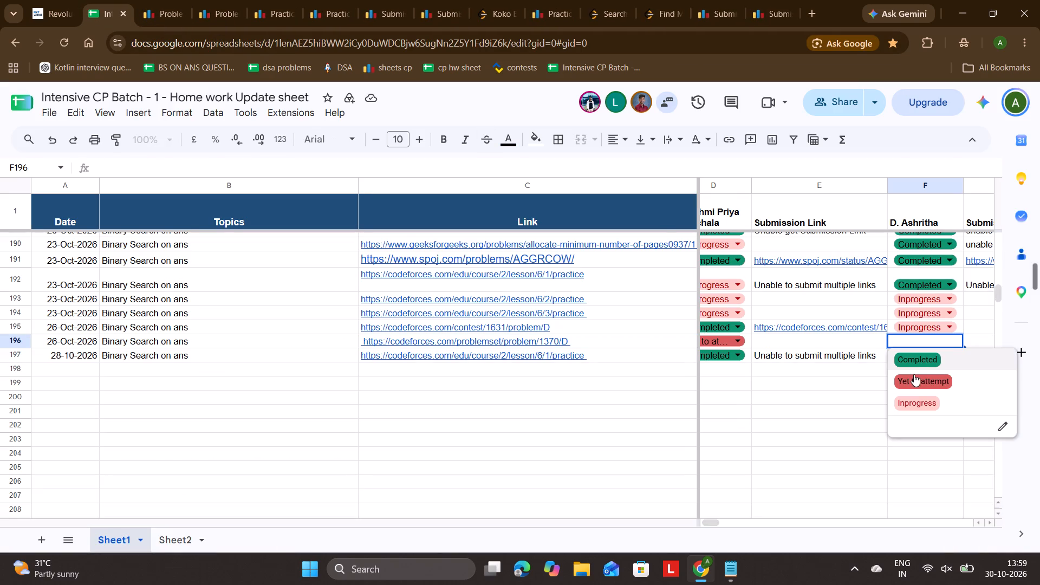
{"action": "left_click", "coordinate": [914, 378]}
Copy the Completed status from F192 into row 197's column F.
{"action": "left_click", "coordinate": [919, 356]}
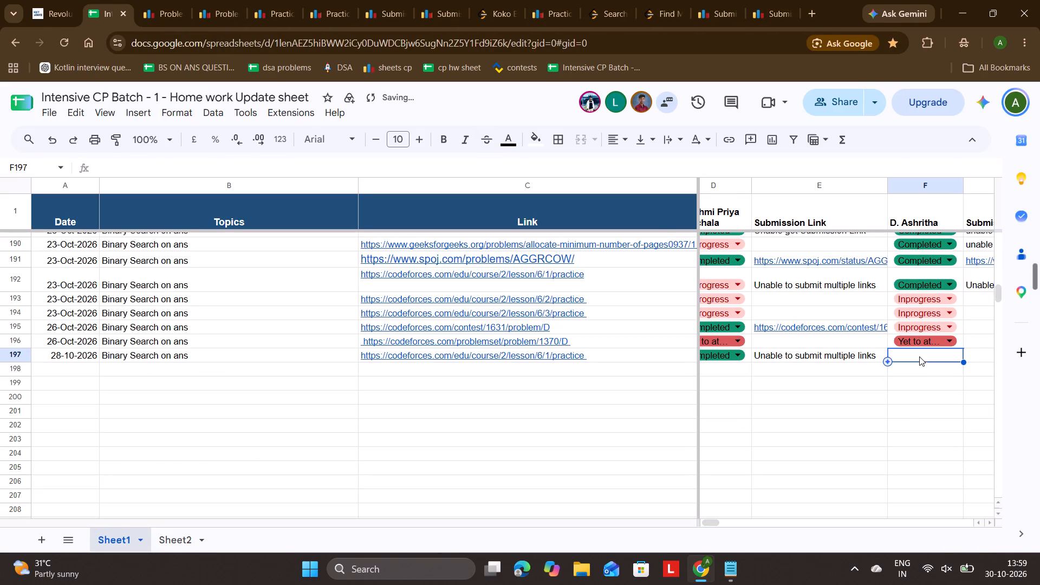
{"action": "triple_click", "coordinate": [915, 276]}
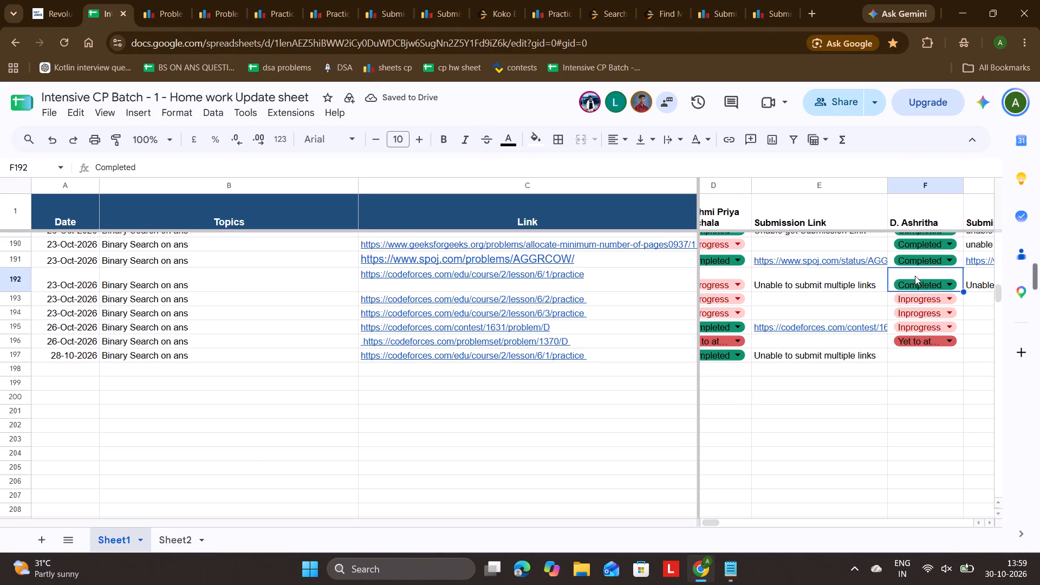
{"action": "left_click", "coordinate": [942, 283]}
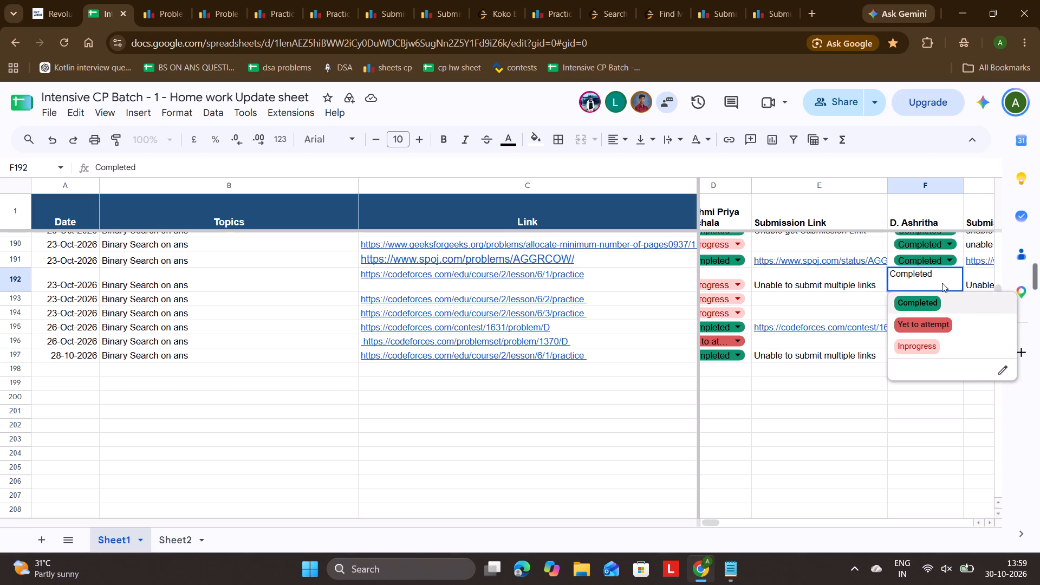
{"action": "left_click", "coordinate": [945, 391]}
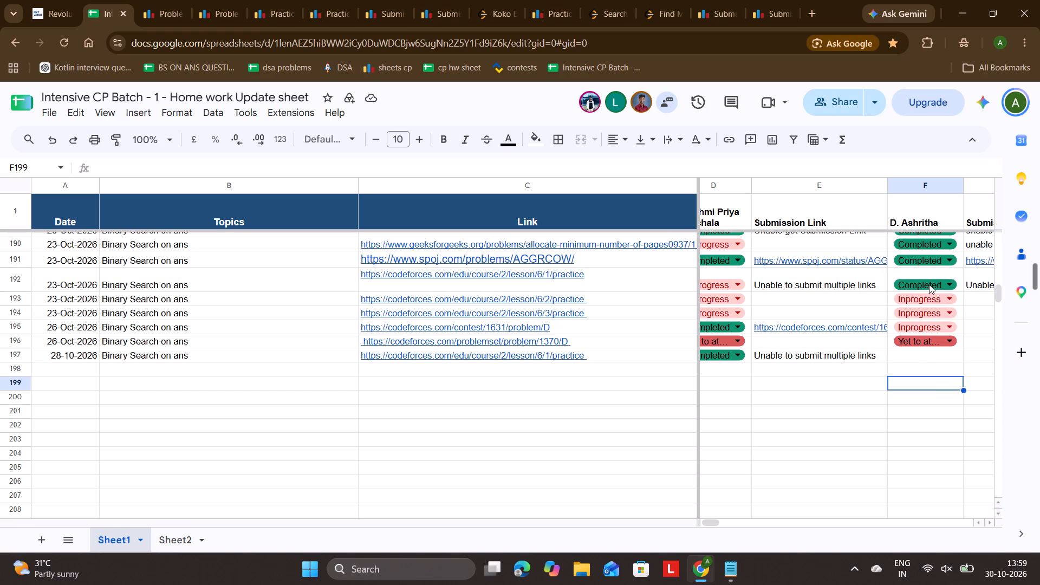
{"action": "left_click", "coordinate": [925, 276]}
{"action": "key", "text": "ctrl+c"}
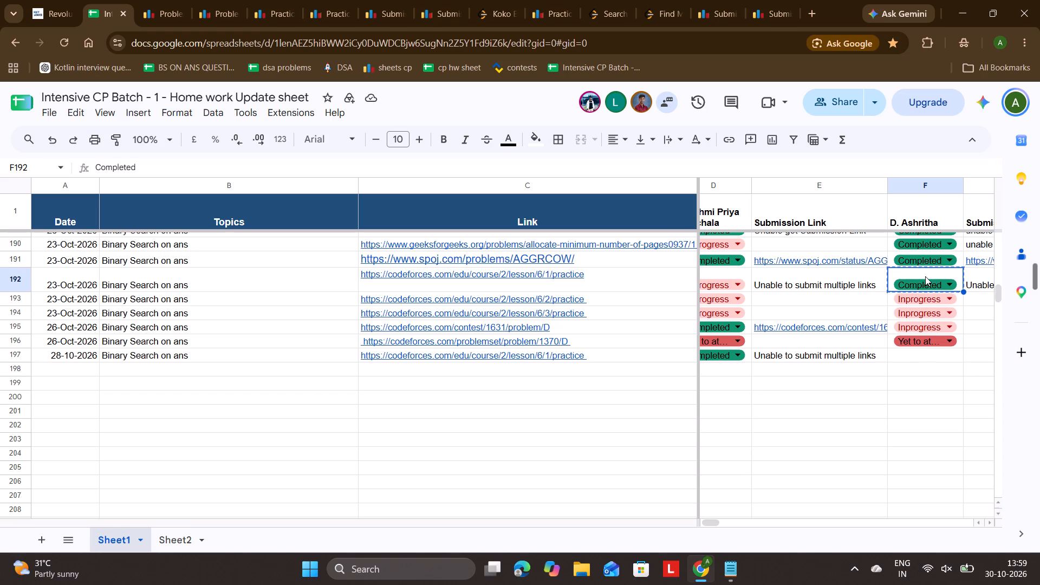
{"action": "left_click", "coordinate": [916, 350]}
{"action": "key", "text": "ctrl+v"}
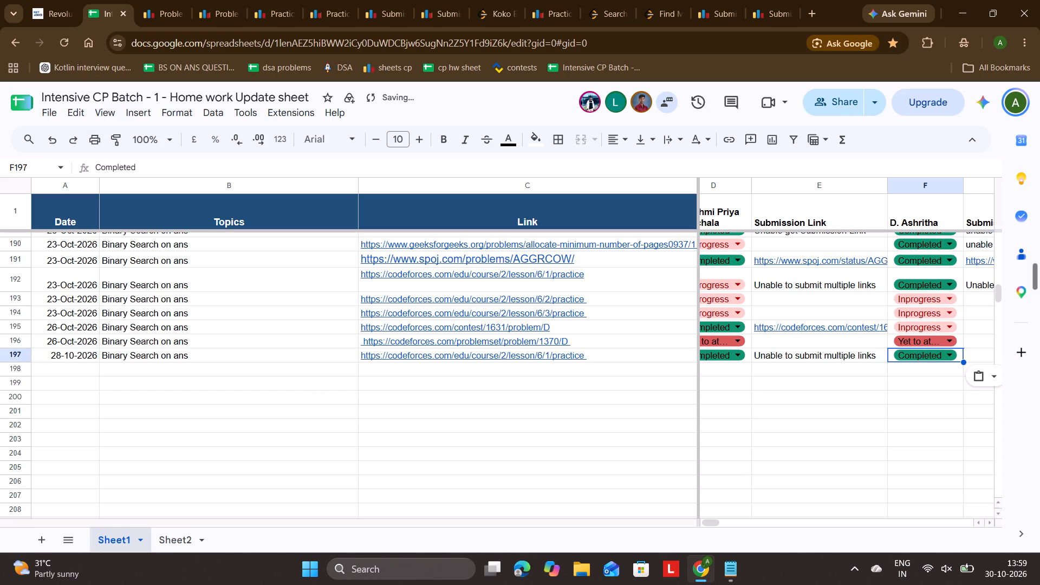
Check the problem list on the Codeforces course practice page linked in row 197, returning to the sheet.
{"action": "scroll", "coordinate": [918, 370], "scroll_direction": "left", "scroll_amount": 2}
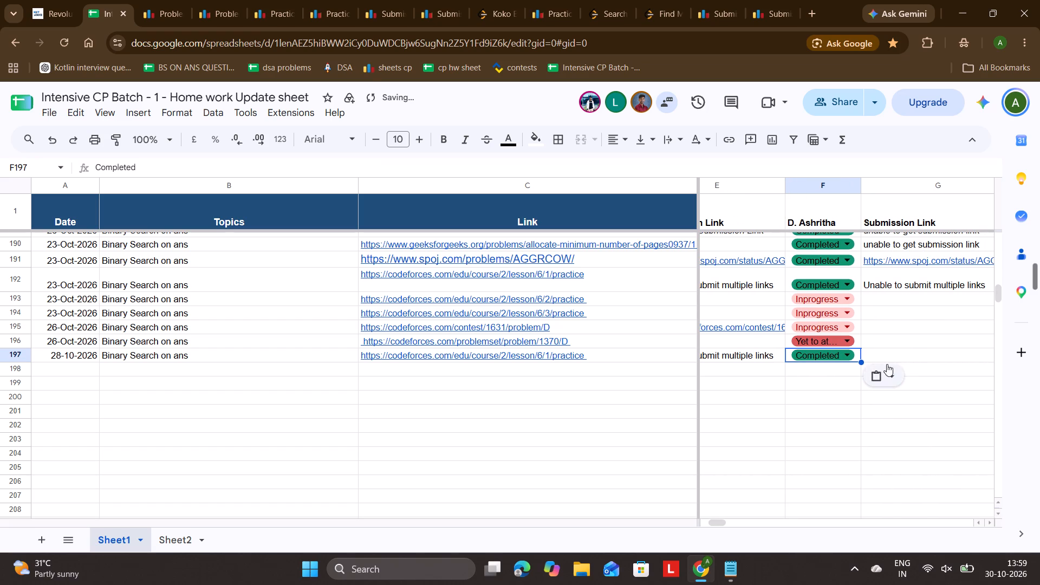
{"action": "left_click", "coordinate": [567, 358]}
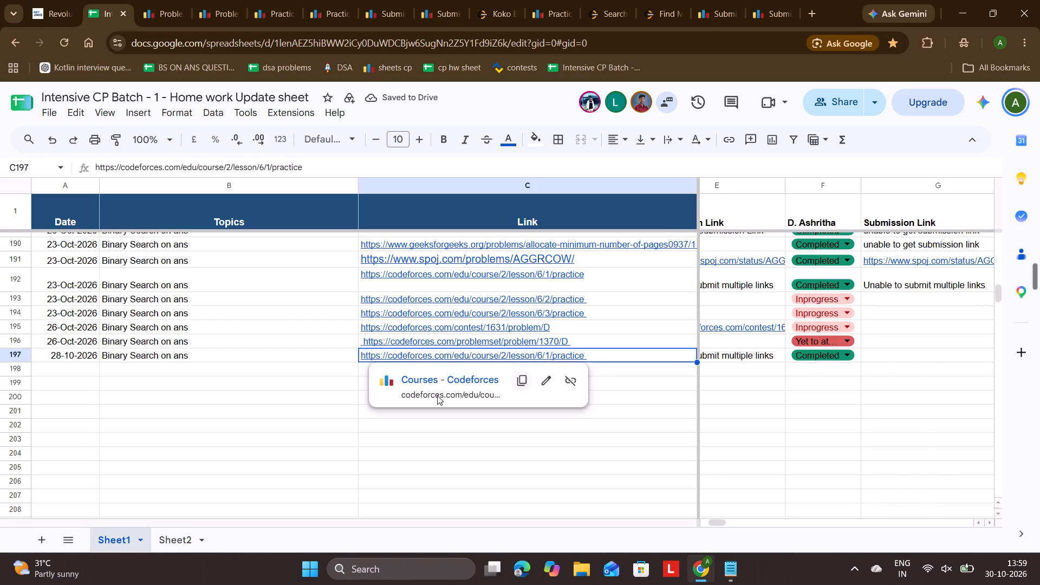
{"action": "left_click", "coordinate": [432, 379]}
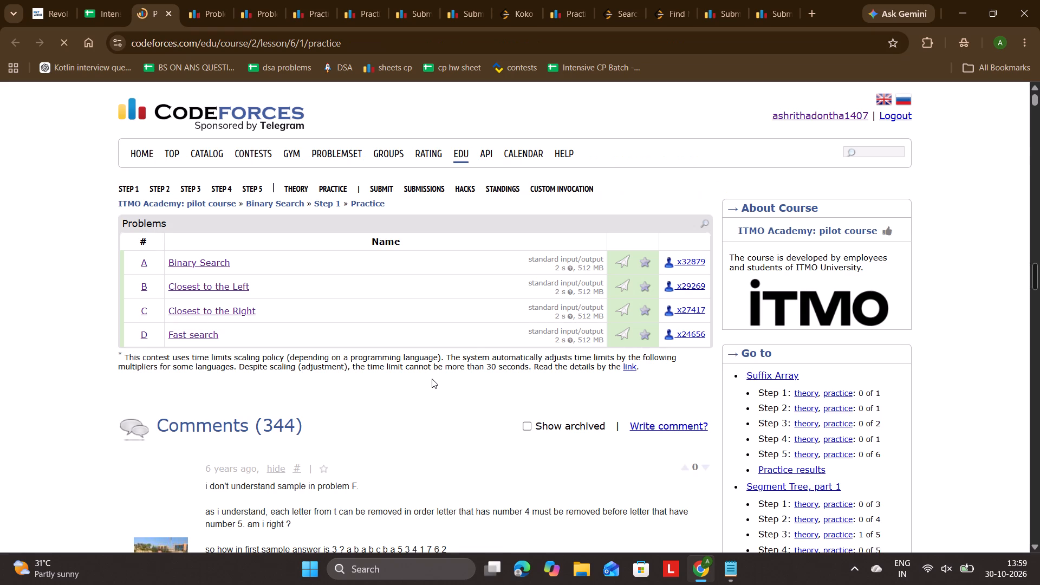
{"action": "left_click", "coordinate": [107, 0]}
{"action": "double_click", "coordinate": [107, 0]}
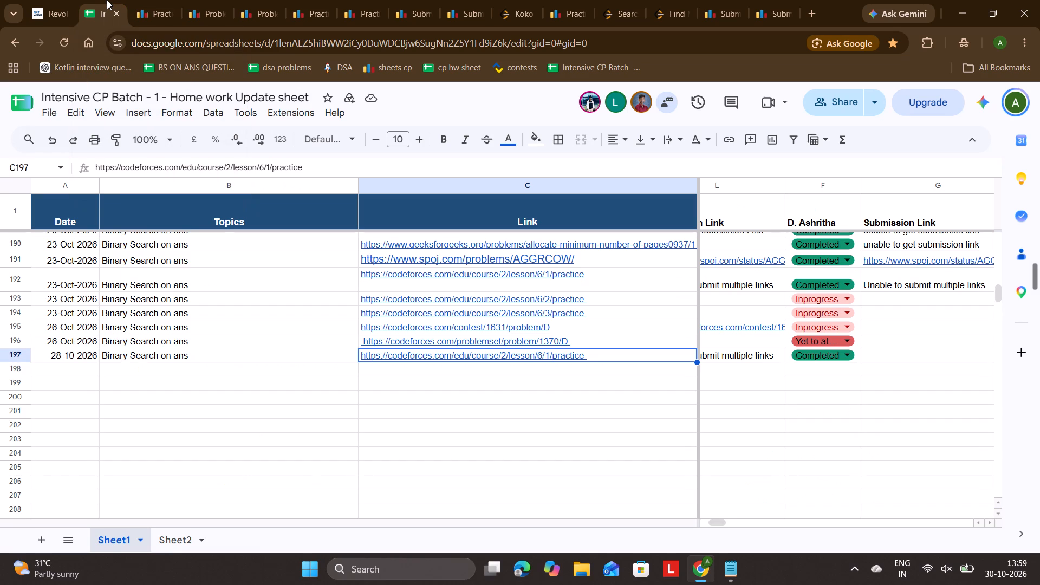
Copy the note "Unable to submit multiple links" from G192 into row 197's submission link cell, G197.
{"action": "scroll", "coordinate": [810, 387], "scroll_direction": "left", "scroll_amount": 1}
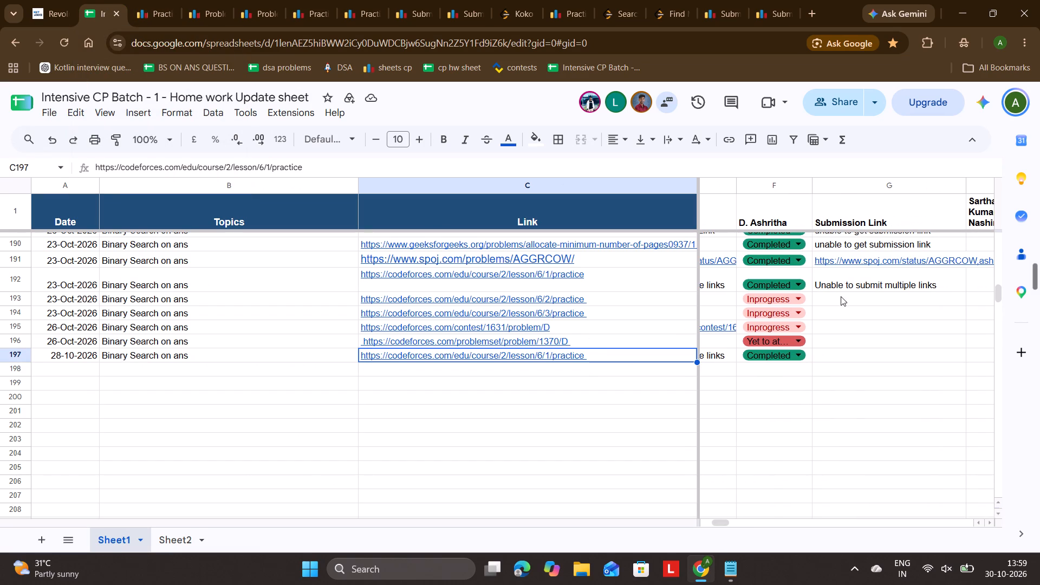
{"action": "triple_click", "coordinate": [839, 281]}
{"action": "key", "text": "ctrl+a"}
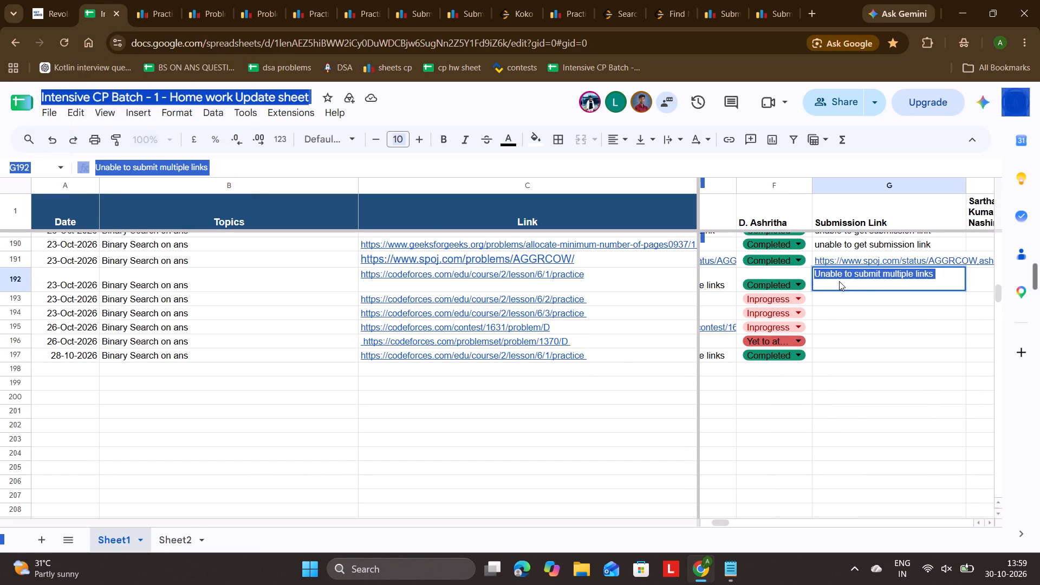
{"action": "left_click", "coordinate": [923, 278]}
{"action": "left_click_drag", "start_coordinate": [939, 278], "coordinate": [779, 277]}
{"action": "key", "text": "ctrl+c"}
{"action": "left_click", "coordinate": [834, 359]}
{"action": "key", "text": "ctrl+v"}
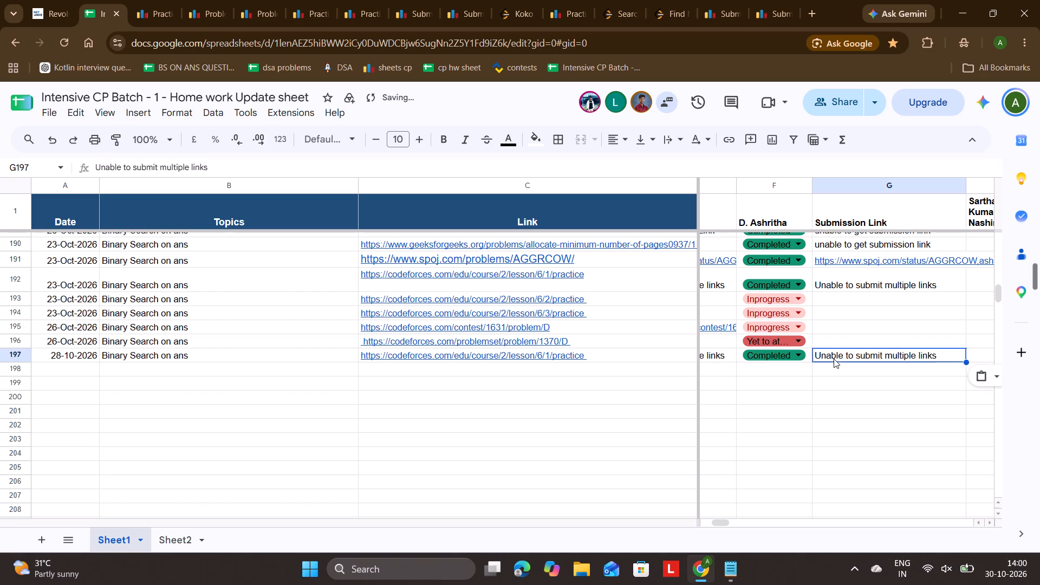
Close all open problem, practice and submission pages, keeping only the learning portal and the homework sheet.
{"action": "scroll", "coordinate": [834, 359], "scroll_direction": "up", "scroll_amount": 2}
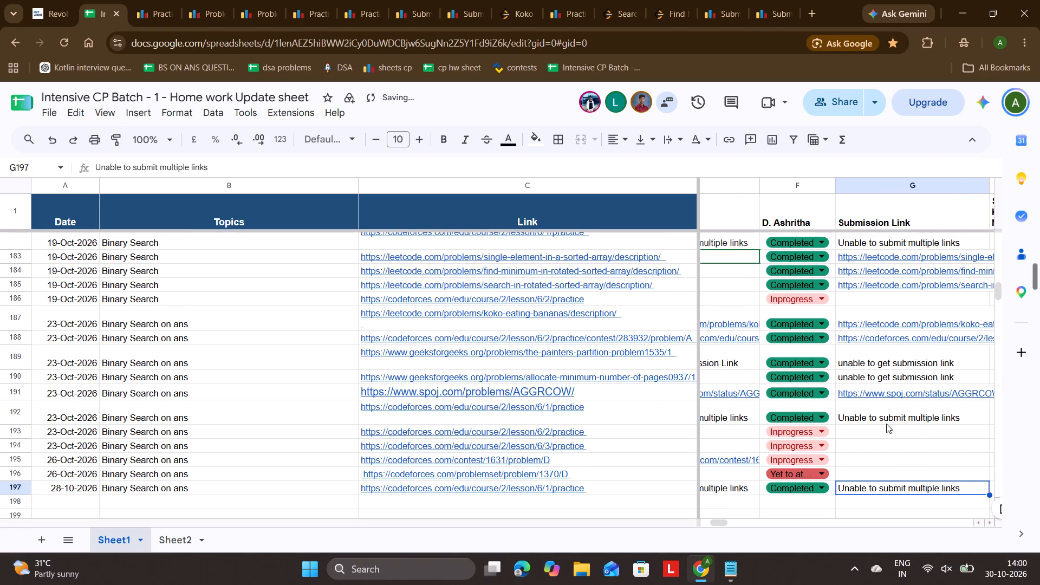
{"action": "left_click", "coordinate": [888, 430]}
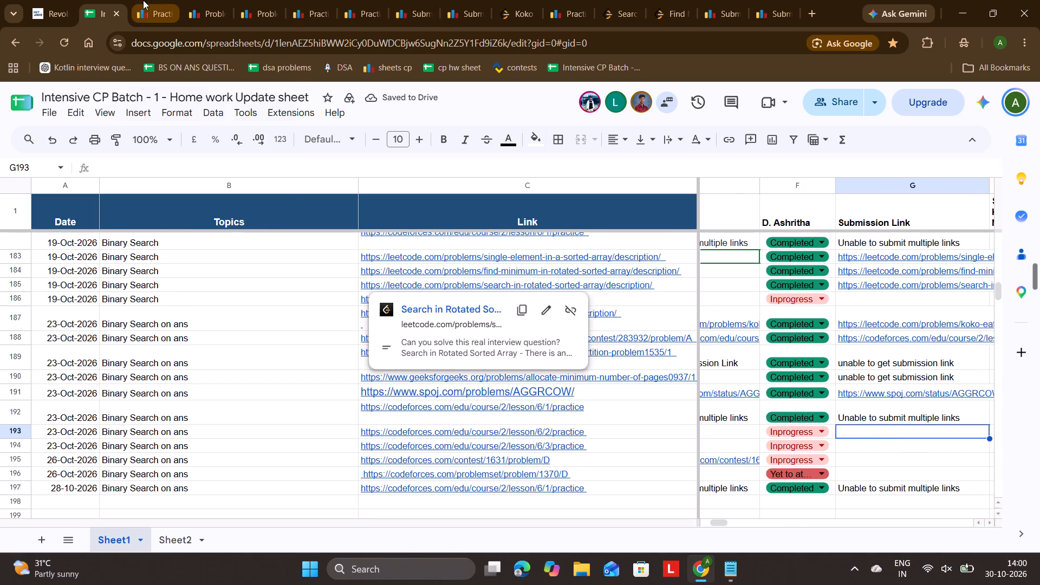
{"action": "left_click", "coordinate": [167, 0]}
{"action": "left_click", "coordinate": [173, 17]}
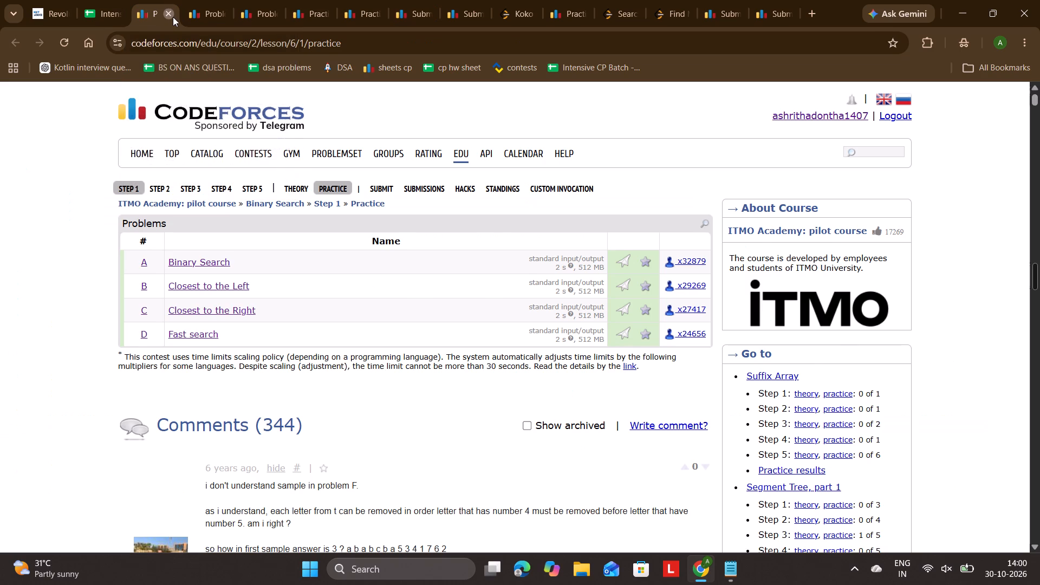
{"action": "left_click", "coordinate": [723, 0]}
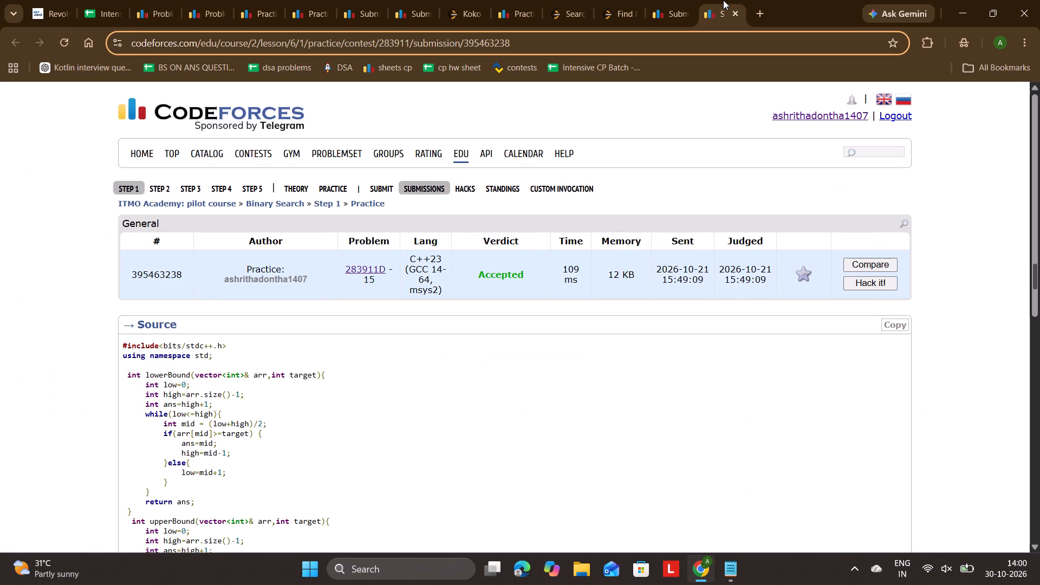
{"action": "key", "text": "ctrl+w"}
{"action": "key", "text": "ctrl+w"}
{"action": "key", "text": "ctrl+w"}
{"action": "key", "text": "ctrl+w"}
{"action": "key", "text": "ctrl+w"}
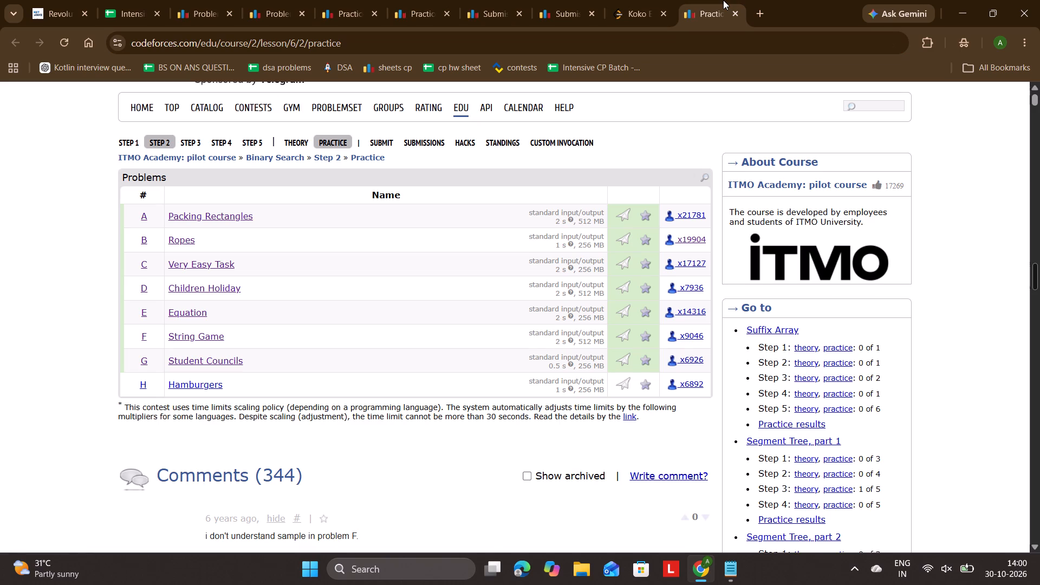
{"action": "key", "text": "ctrl+w"}
{"action": "key", "text": "ctrl+w"}
{"action": "key", "text": "ctrl+w"}
{"action": "key", "text": "ctrl+w"}
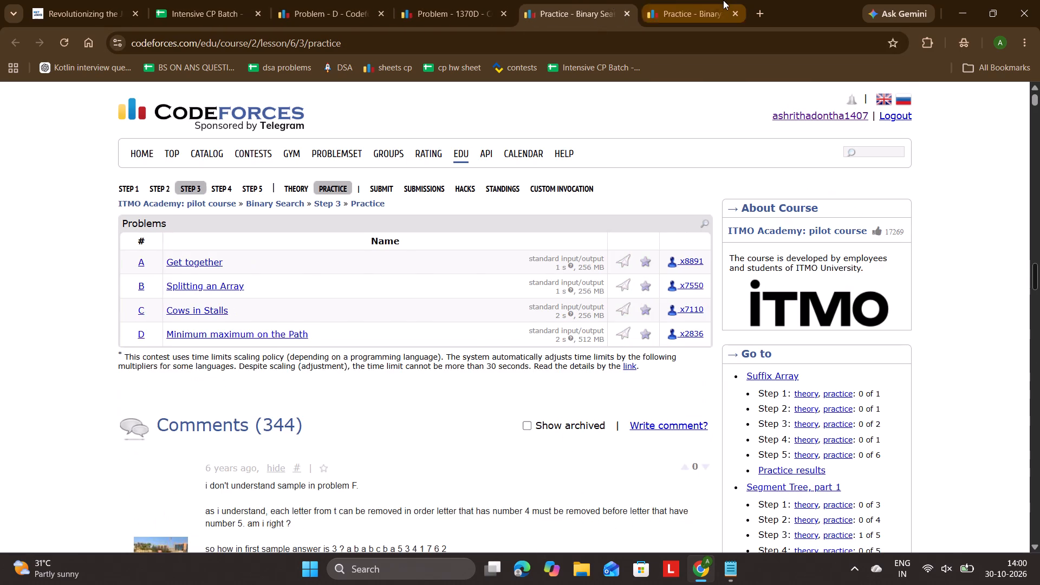
{"action": "key", "text": "ctrl+w"}
{"action": "key", "text": "ctrl+w"}
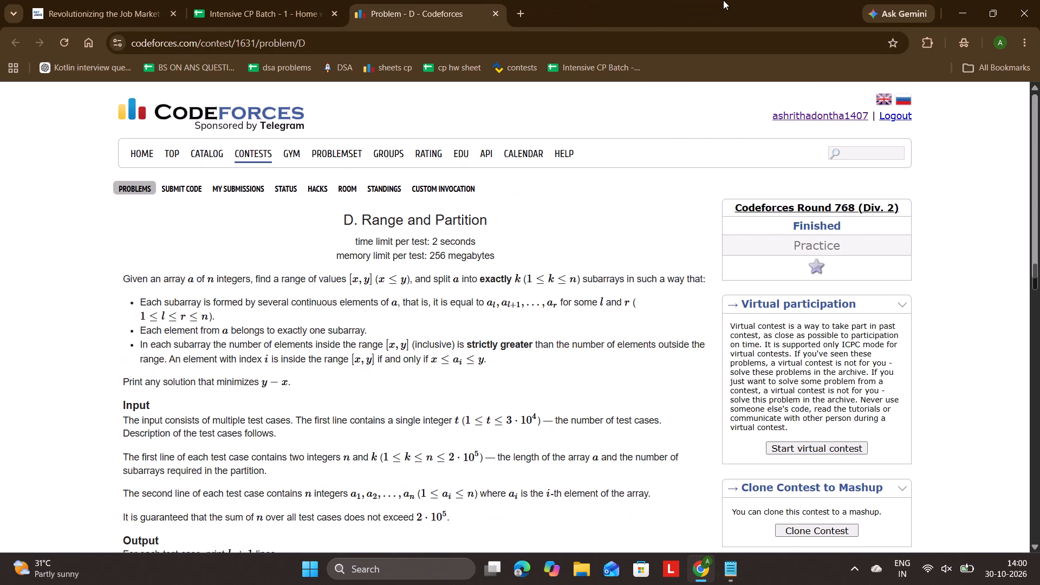
{"action": "key", "text": "ctrl+w"}
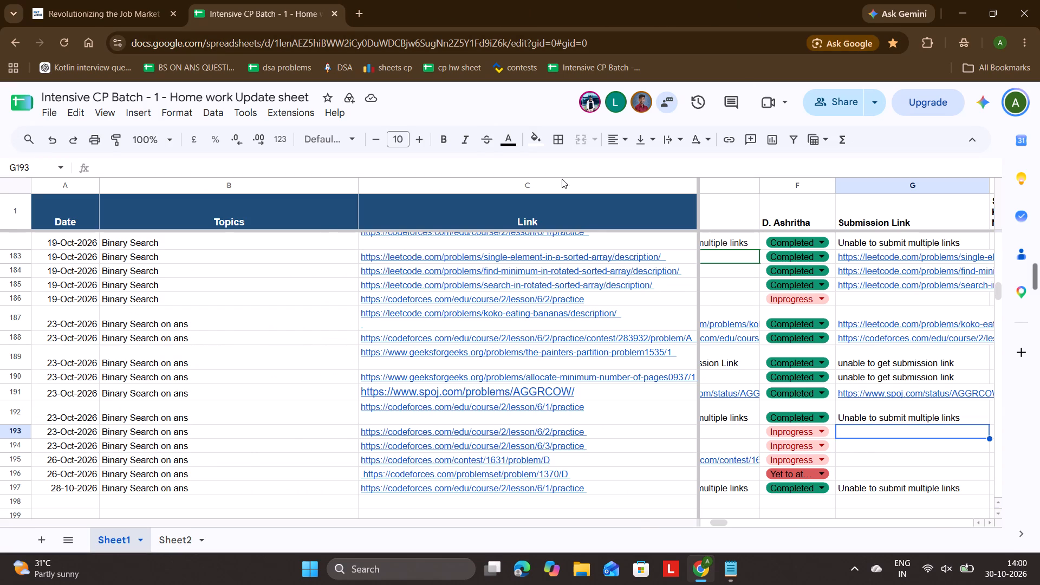
Look at the day's schedule on the learning portal's home page and return to the homework sheet.
{"action": "left_click", "coordinate": [88, 0]}
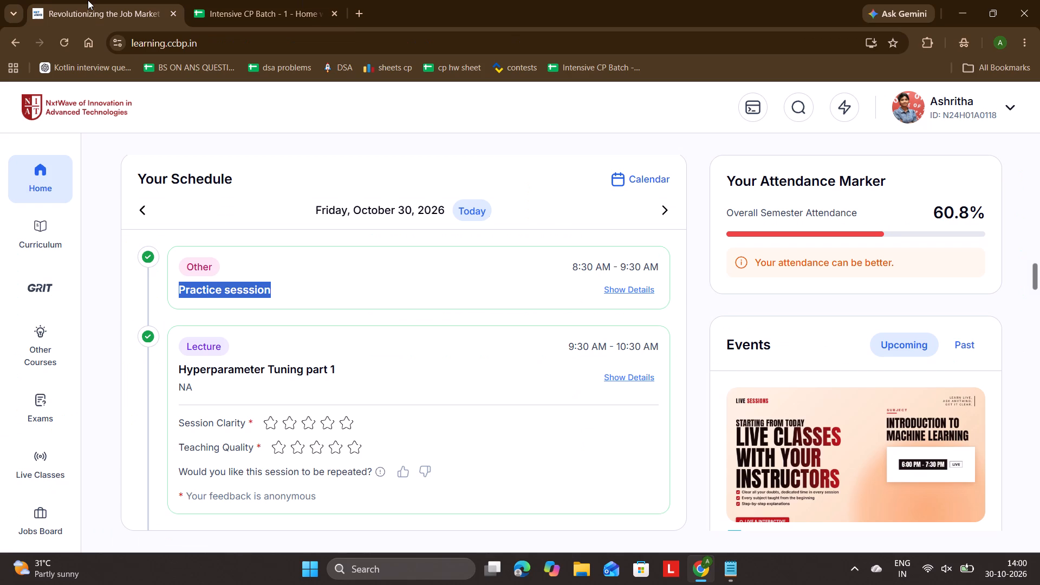
{"action": "left_click", "coordinate": [277, 0]}
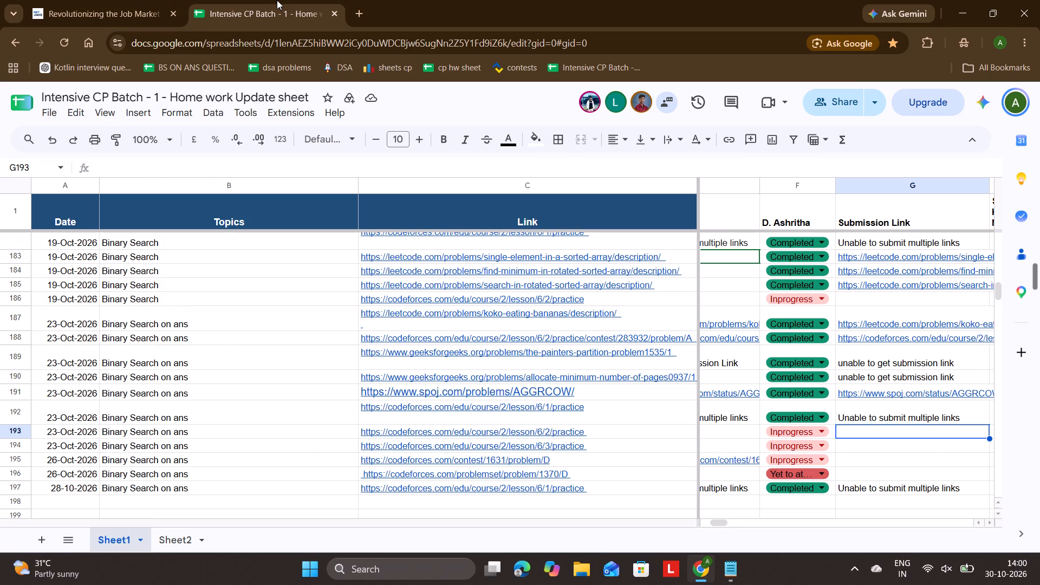
Review the statuses and submission entries across the members' columns for the Two Pointers, Binary Search and Binary Search on ans rows.
{"action": "scroll", "coordinate": [765, 379], "scroll_direction": "left", "scroll_amount": 1}
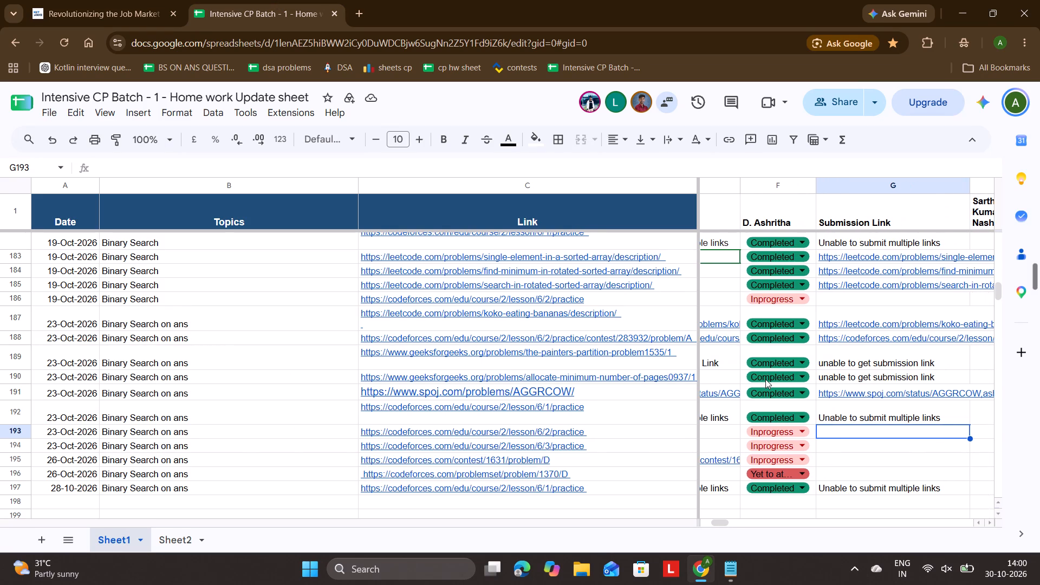
{"action": "scroll", "coordinate": [803, 355], "scroll_direction": "down", "scroll_amount": 1}
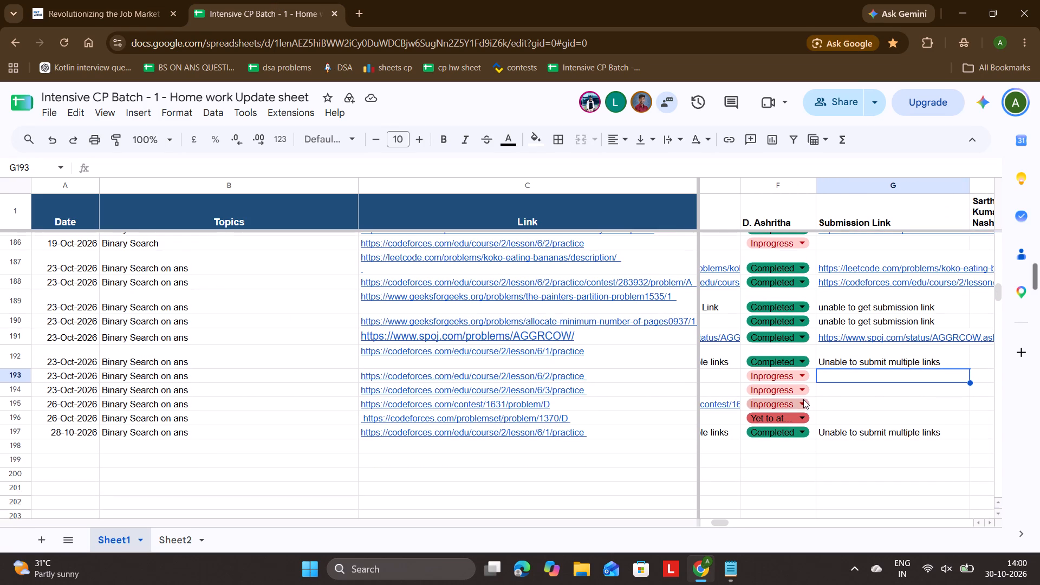
{"action": "scroll", "coordinate": [803, 399], "scroll_direction": "right", "scroll_amount": 1}
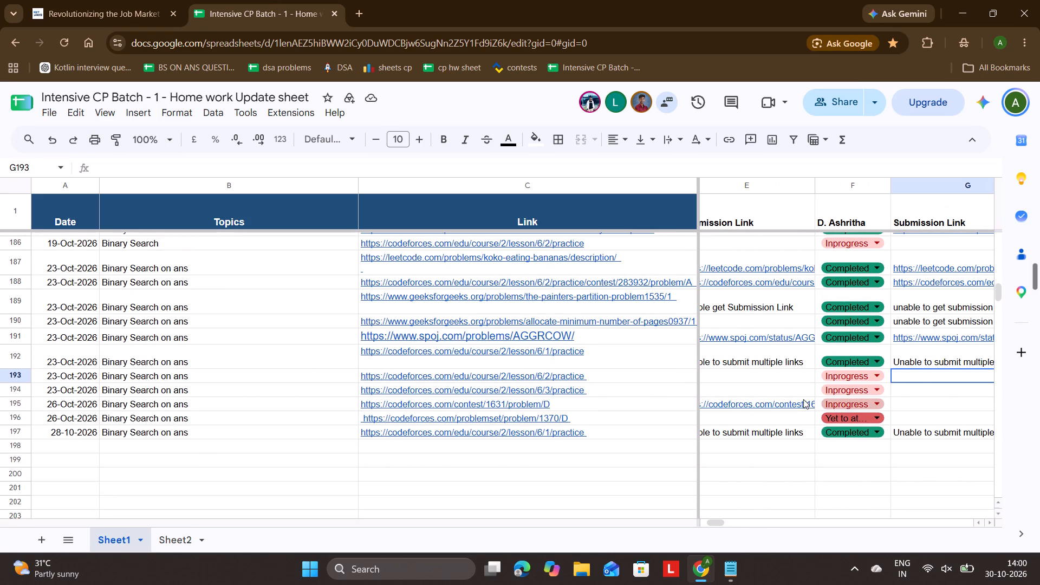
{"action": "scroll", "coordinate": [803, 399], "scroll_direction": "left", "scroll_amount": 2}
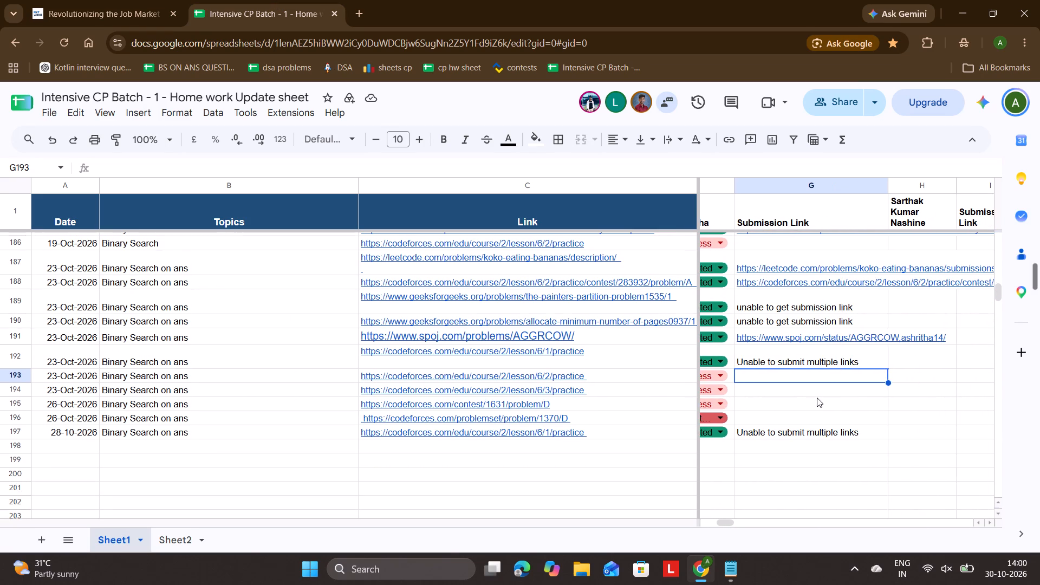
{"action": "scroll", "coordinate": [817, 398], "scroll_direction": "left", "scroll_amount": 3}
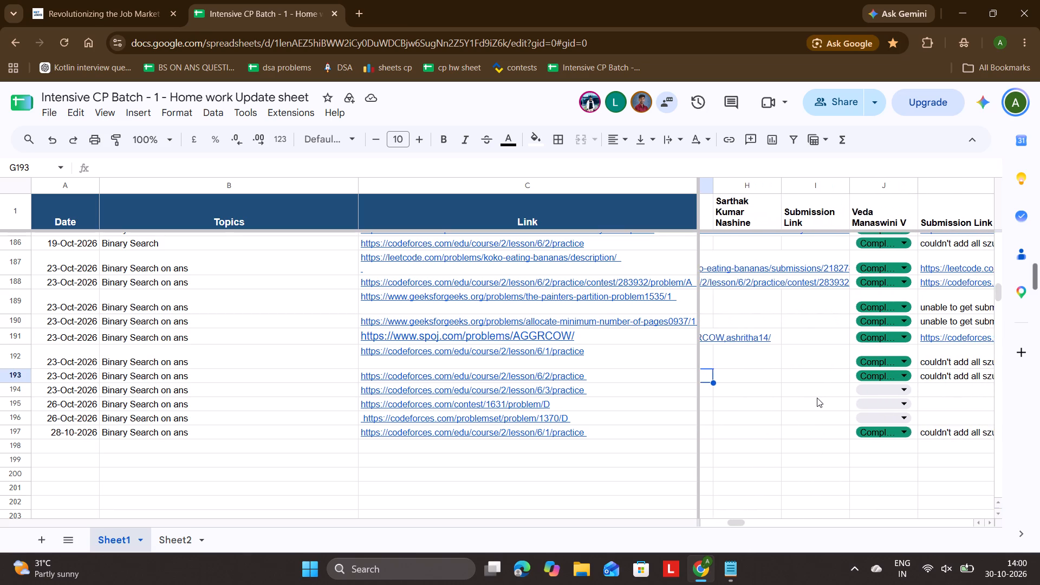
{"action": "scroll", "coordinate": [817, 398], "scroll_direction": "left", "scroll_amount": 2}
{"action": "scroll", "coordinate": [817, 398], "scroll_direction": "up", "scroll_amount": 1}
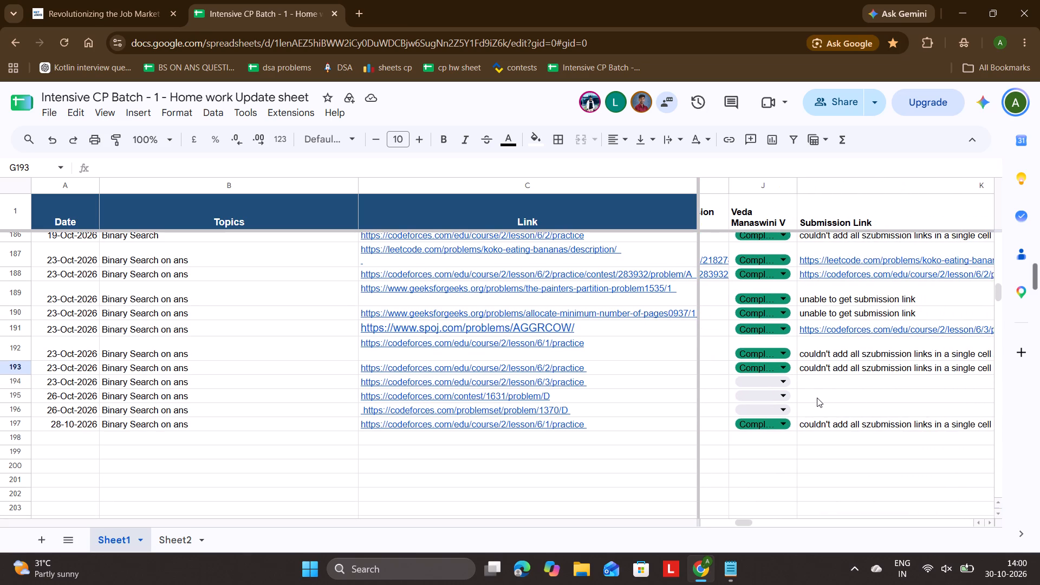
{"action": "scroll", "coordinate": [817, 398], "scroll_direction": "up", "scroll_amount": 1}
{"action": "scroll", "coordinate": [817, 398], "scroll_direction": "left", "scroll_amount": 1}
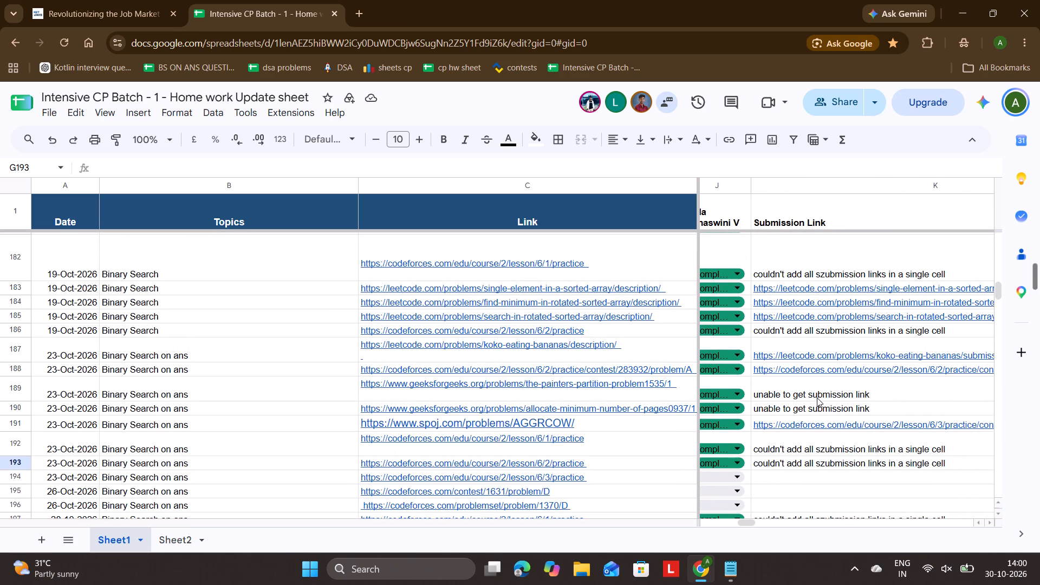
{"action": "scroll", "coordinate": [817, 398], "scroll_direction": "right", "scroll_amount": 1}
{"action": "scroll", "coordinate": [817, 398], "scroll_direction": "up", "scroll_amount": 2}
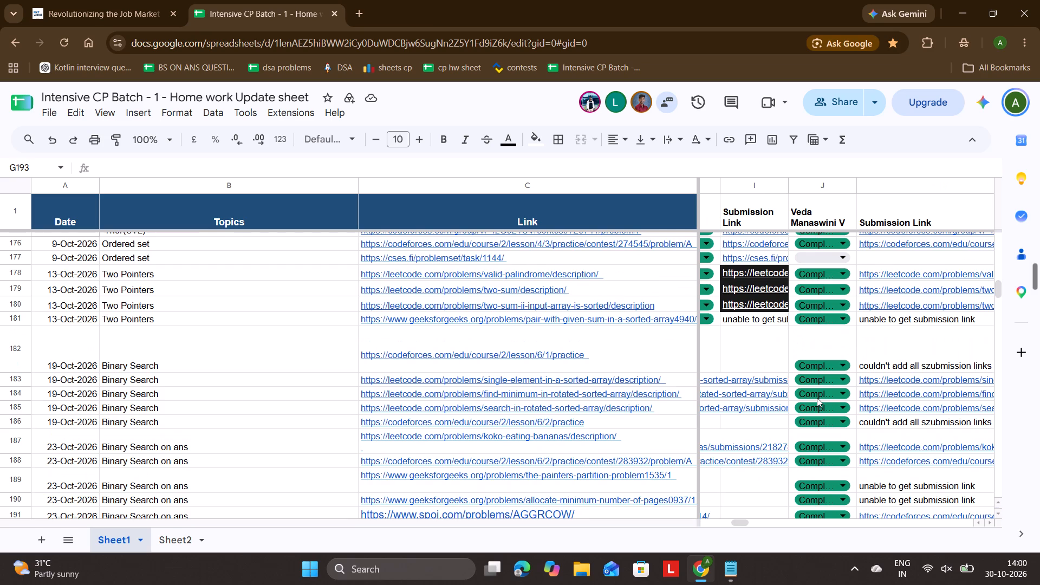
{"action": "scroll", "coordinate": [817, 398], "scroll_direction": "down", "scroll_amount": 5}
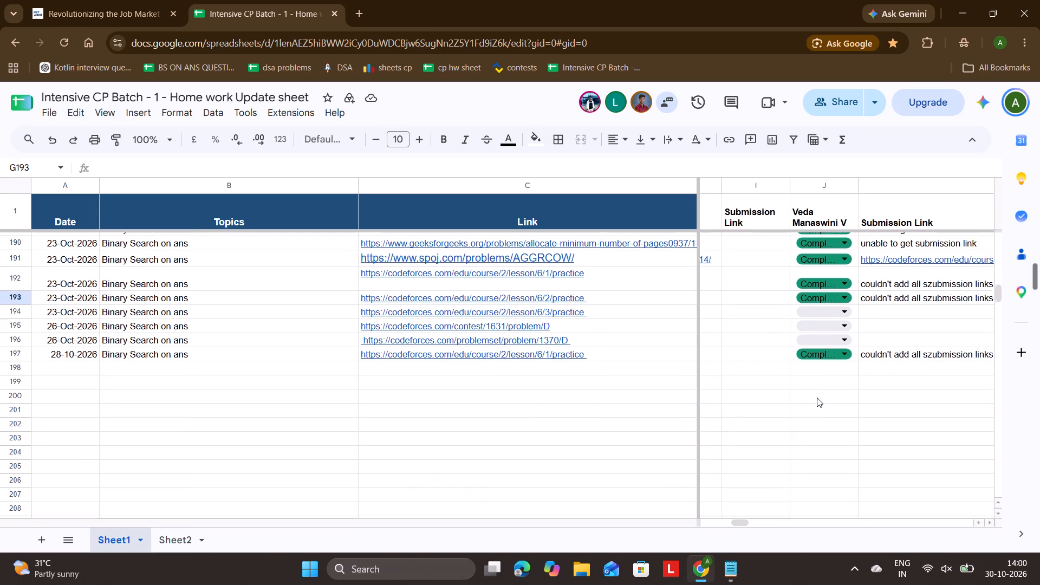
{"action": "scroll", "coordinate": [817, 398], "scroll_direction": "left", "scroll_amount": 1}
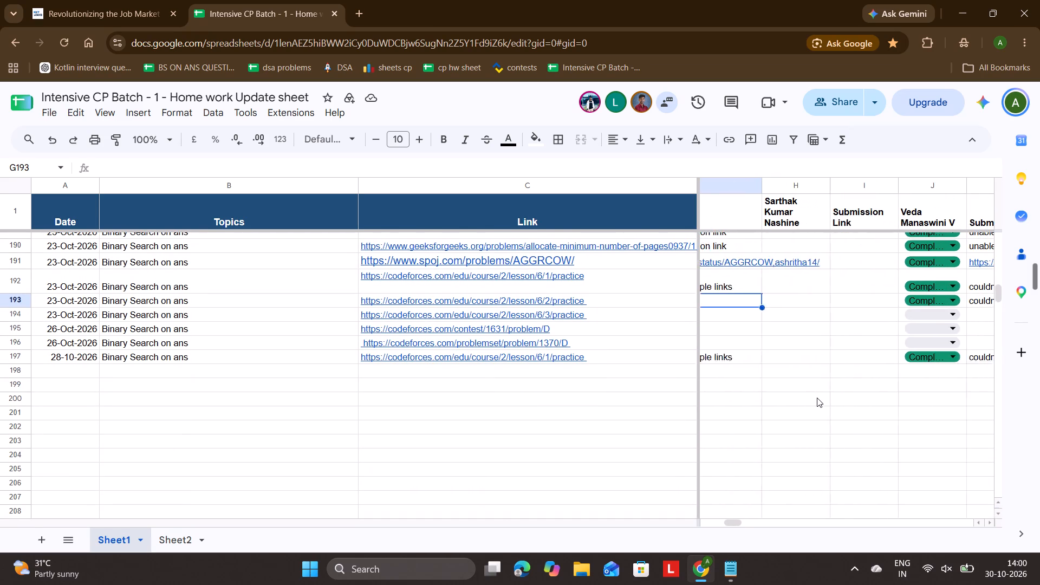
{"action": "scroll", "coordinate": [817, 398], "scroll_direction": "left", "scroll_amount": 1}
{"action": "scroll", "coordinate": [817, 398], "scroll_direction": "up", "scroll_amount": 1}
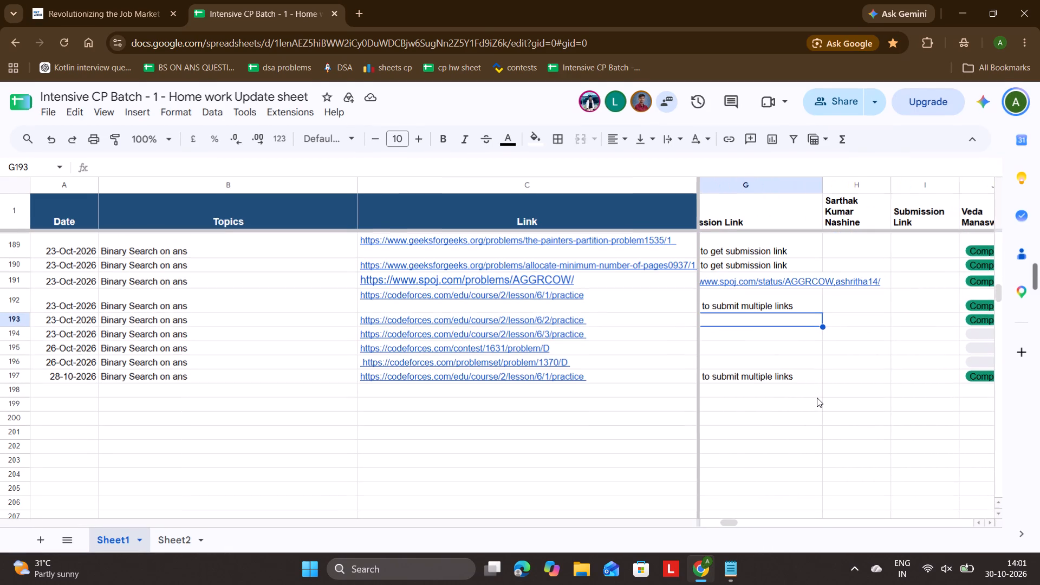
Examine the status and submission link columns for the Binary Search on ans rows, including rows 193 to 197.
{"action": "scroll", "coordinate": [817, 398], "scroll_direction": "left", "scroll_amount": 1}
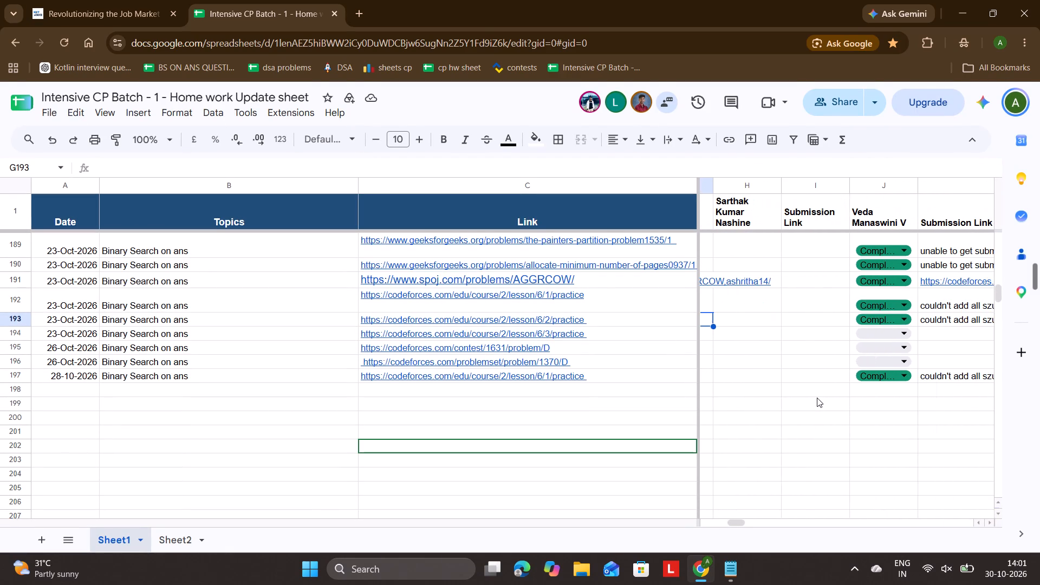
{"action": "scroll", "coordinate": [817, 398], "scroll_direction": "left", "scroll_amount": 1}
{"action": "scroll", "coordinate": [817, 398], "scroll_direction": "right", "scroll_amount": 2}
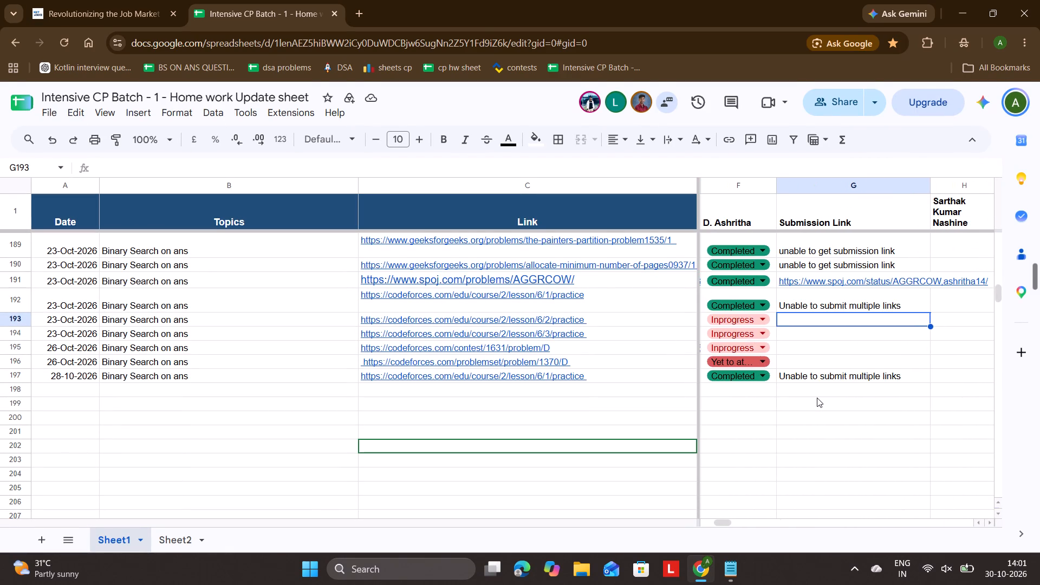
{"action": "scroll", "coordinate": [817, 398], "scroll_direction": "up", "scroll_amount": 1}
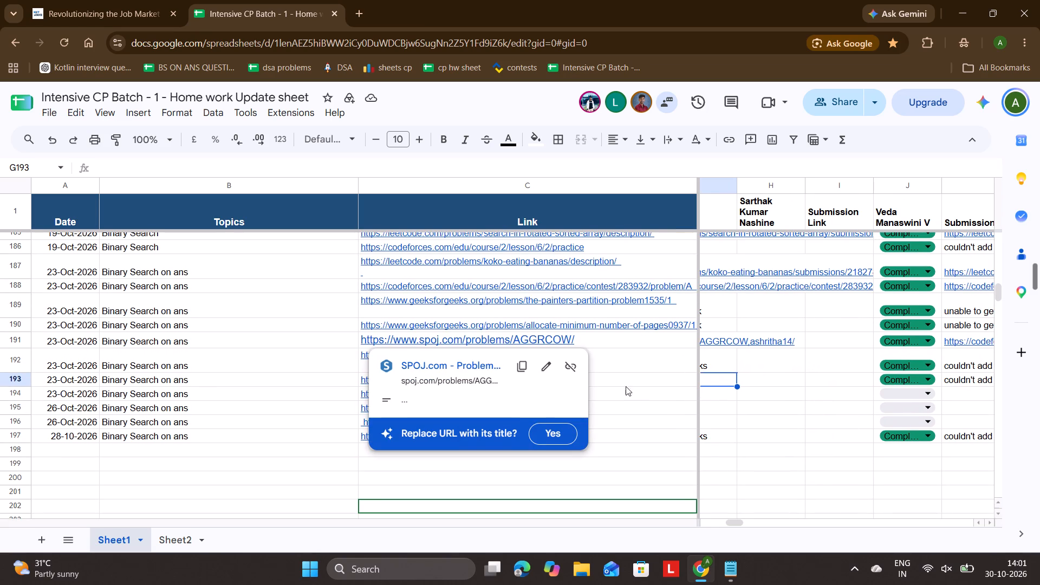
{"action": "left_click", "coordinate": [662, 396]}
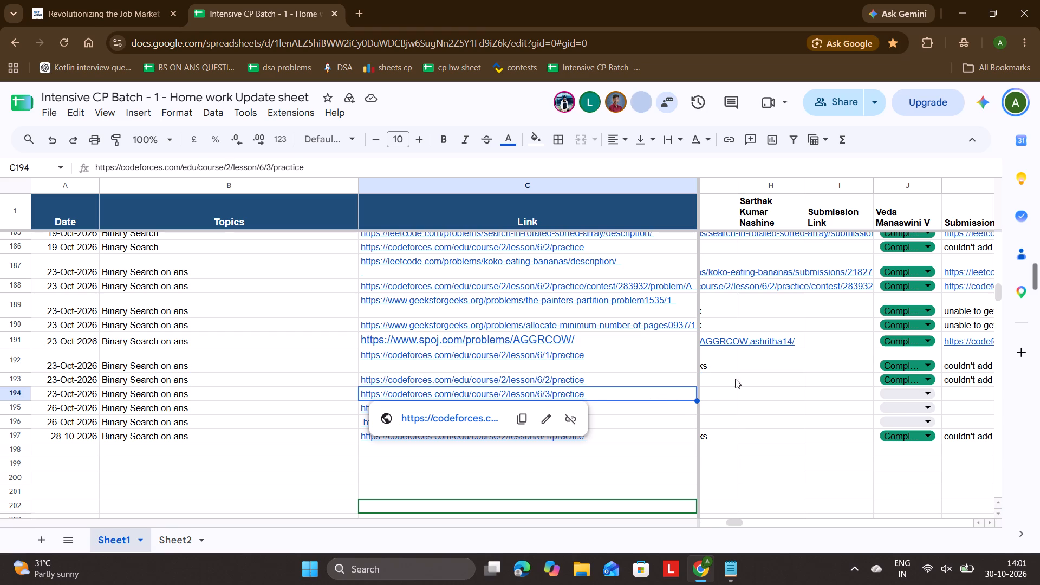
{"action": "scroll", "coordinate": [817, 370], "scroll_direction": "right", "scroll_amount": 3}
{"action": "left_click", "coordinate": [903, 394]}
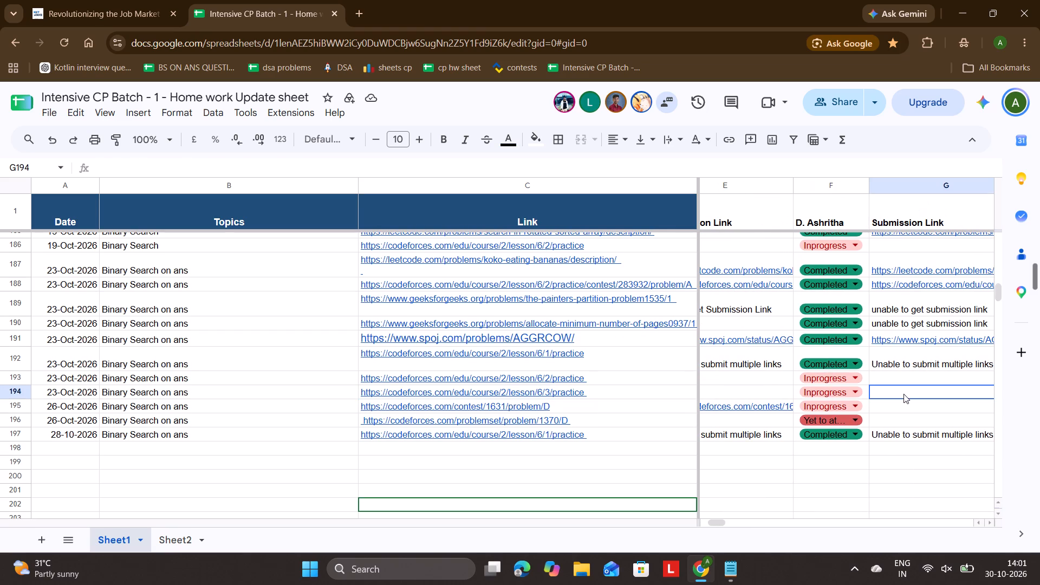
Switch to the learning portal and open the saved C++ code snippet "range and parition" for editing in the code playground.
{"action": "left_click", "coordinate": [164, 0]}
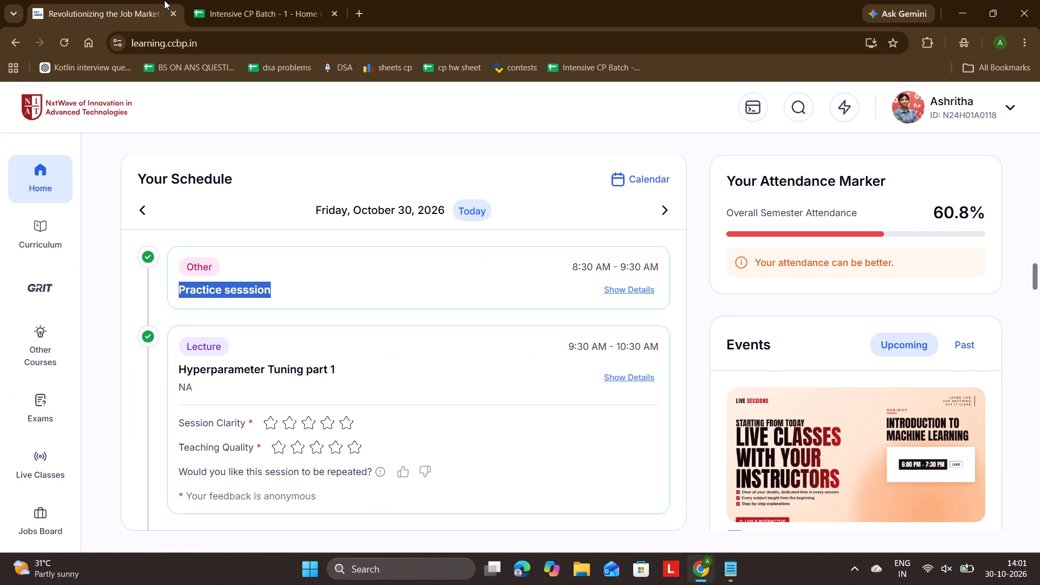
{"action": "left_click", "coordinate": [340, 168]}
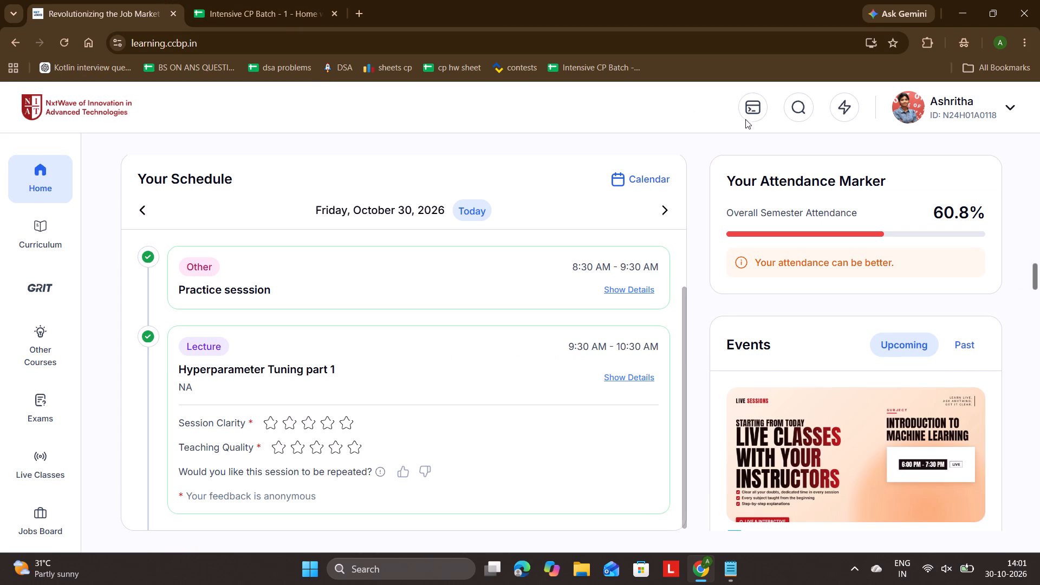
{"action": "left_click", "coordinate": [933, 105]}
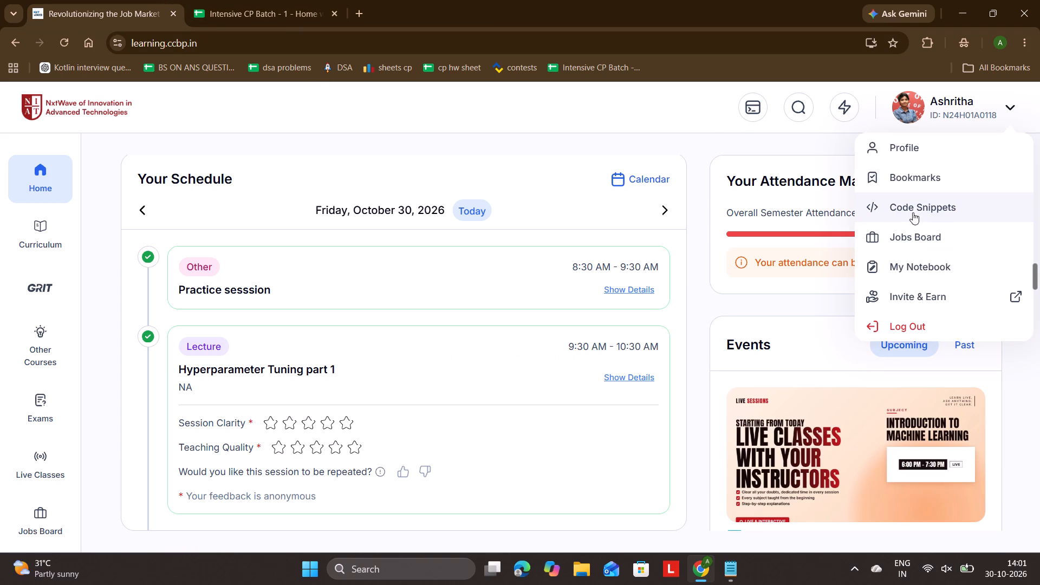
{"action": "left_click", "coordinate": [912, 206]}
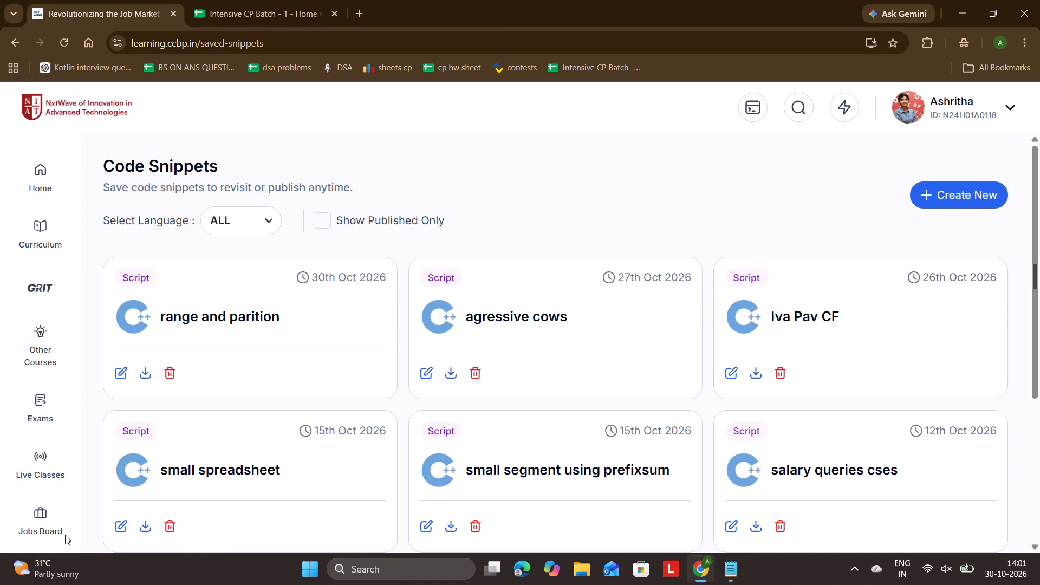
{"action": "double_click", "coordinate": [122, 380]}
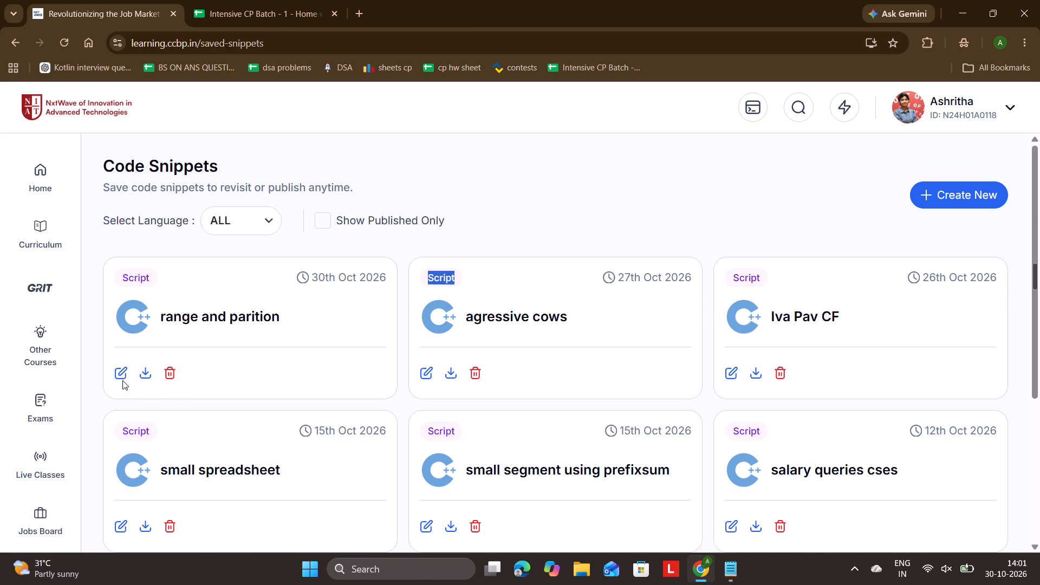
{"action": "left_click", "coordinate": [122, 379]}
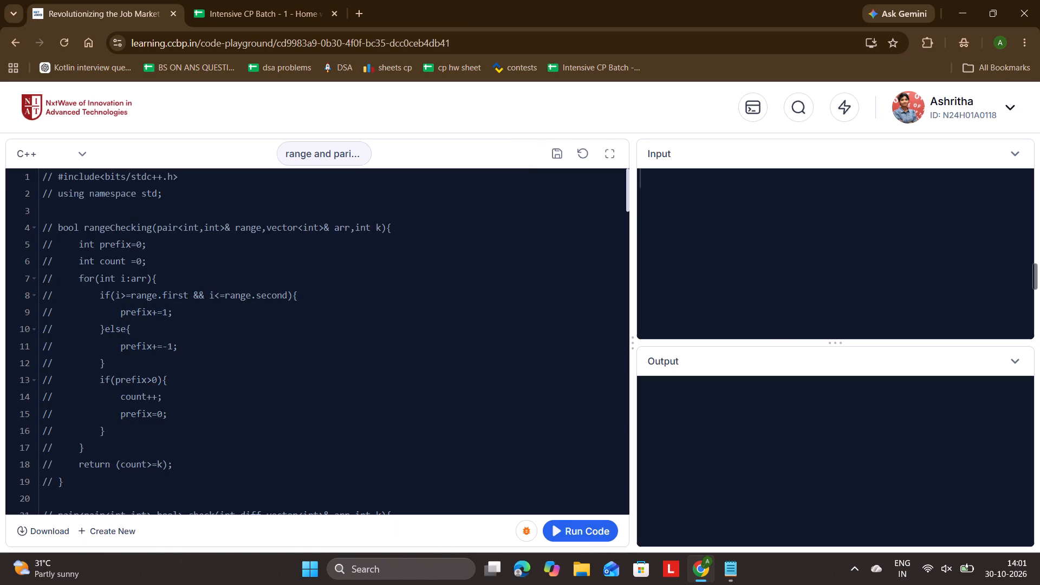